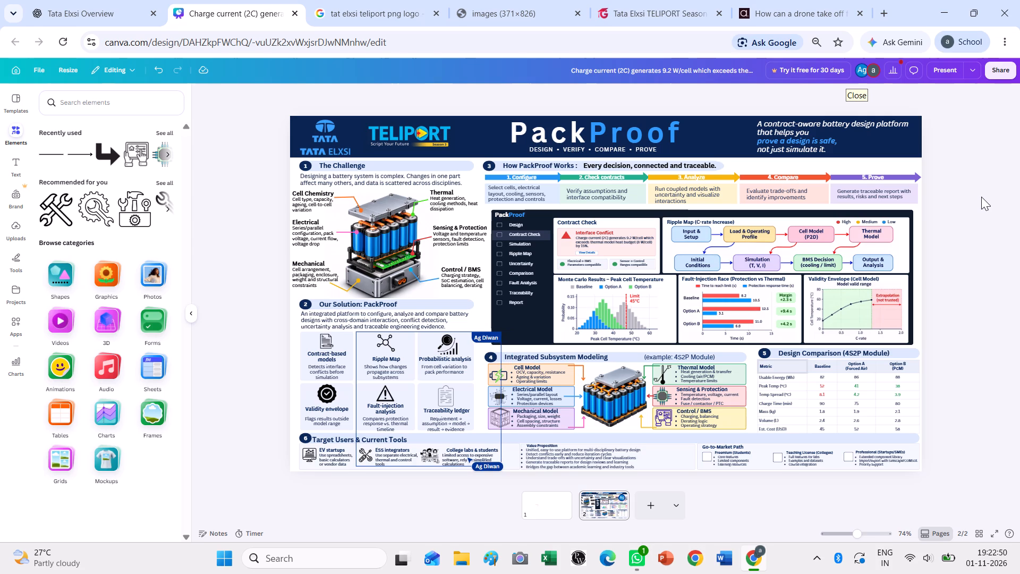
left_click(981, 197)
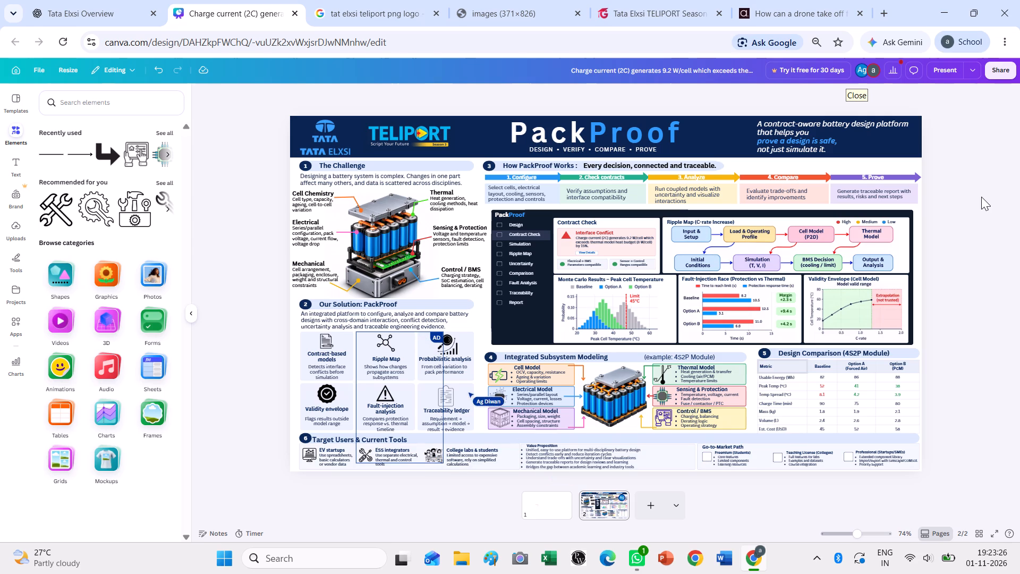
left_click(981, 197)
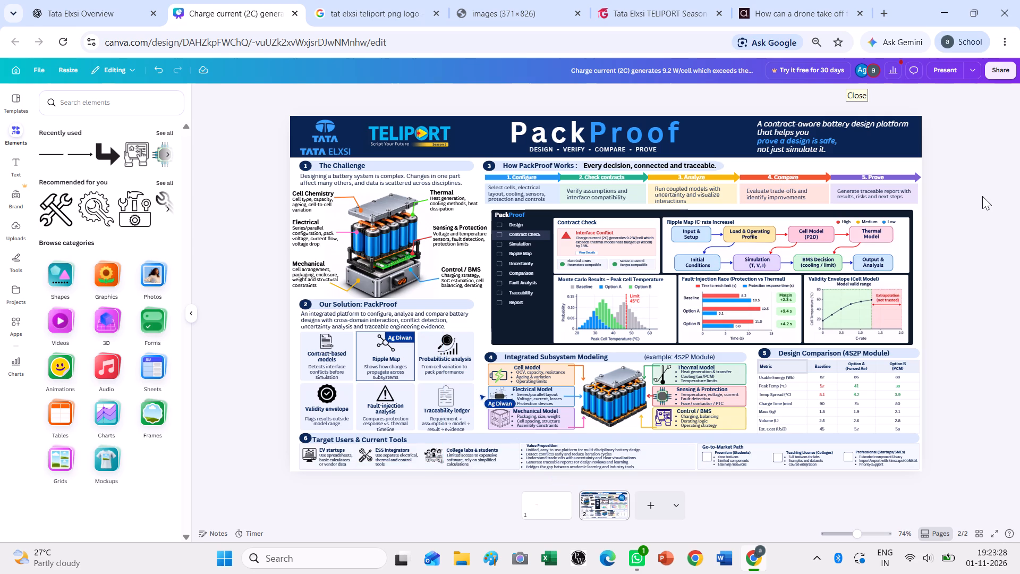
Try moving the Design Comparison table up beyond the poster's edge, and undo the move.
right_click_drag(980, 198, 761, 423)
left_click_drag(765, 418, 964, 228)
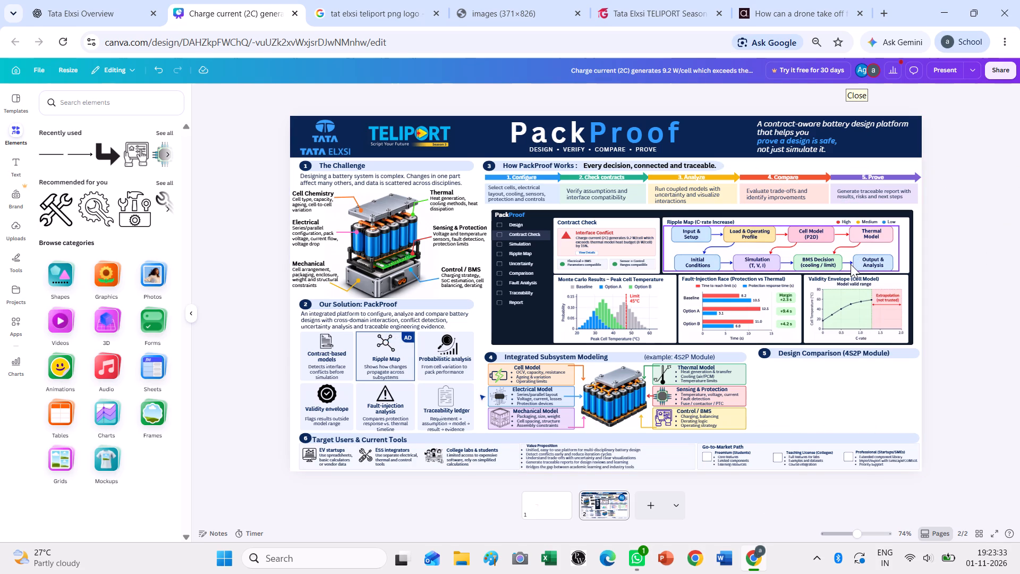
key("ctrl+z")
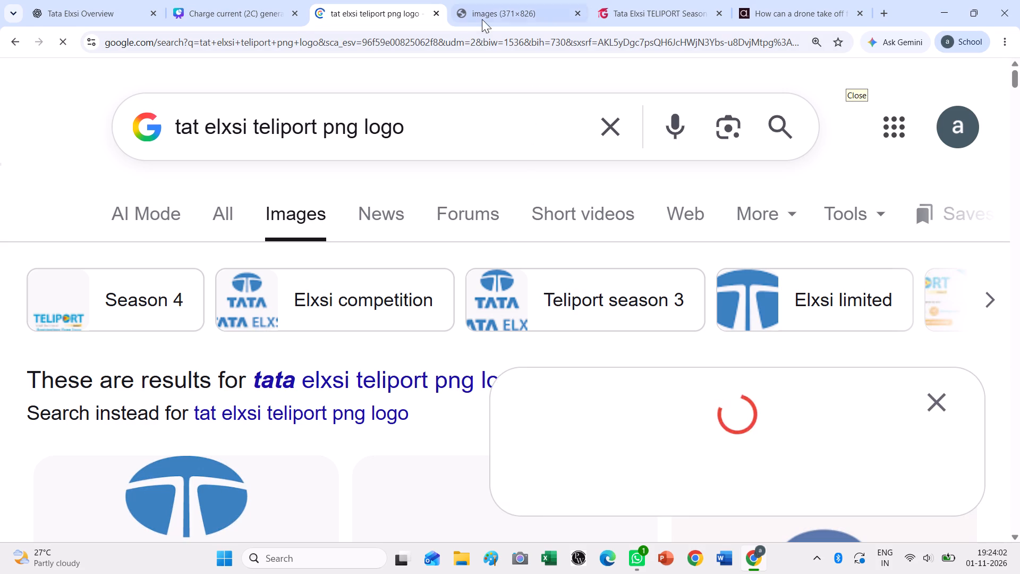
left_click(437, 16)
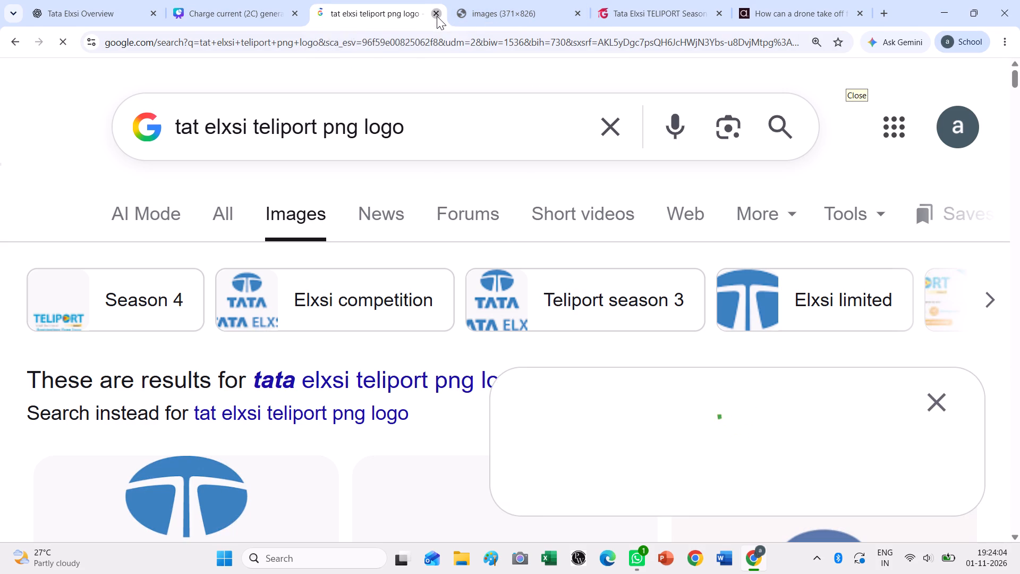
left_click(437, 16)
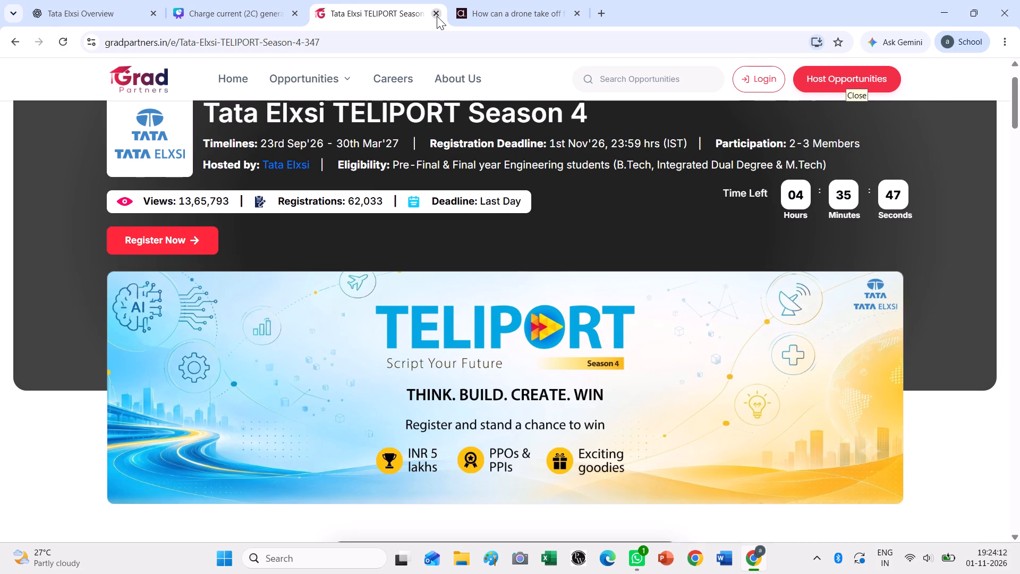
left_click(253, 1)
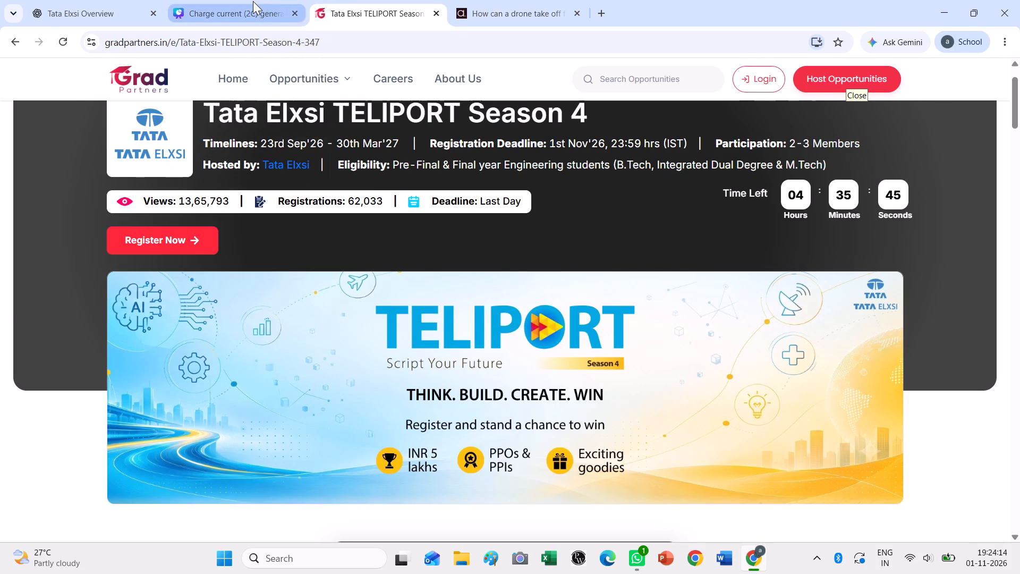
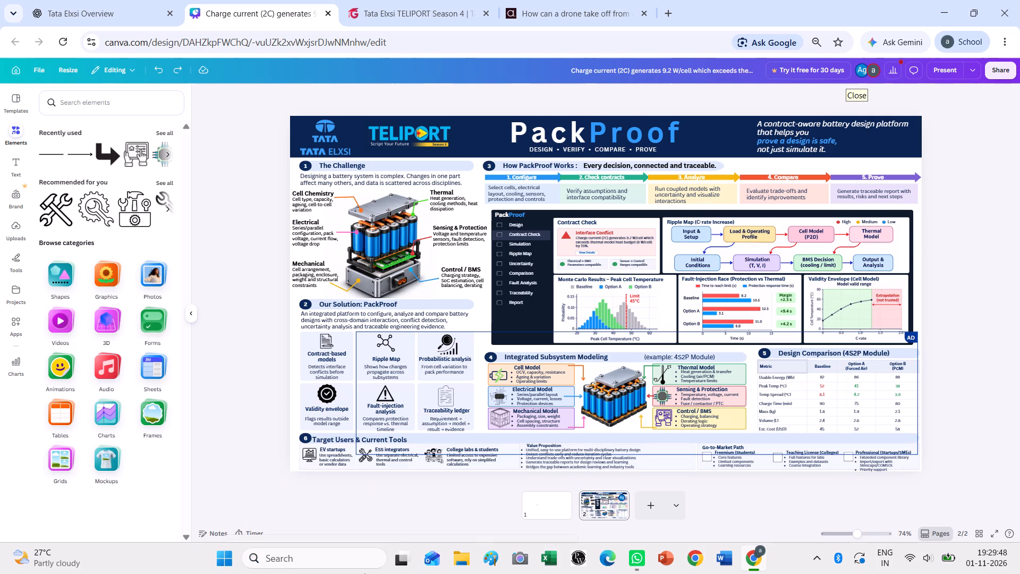
Find the Kuro app through the Windows search and launch it.
left_click(353, 558)
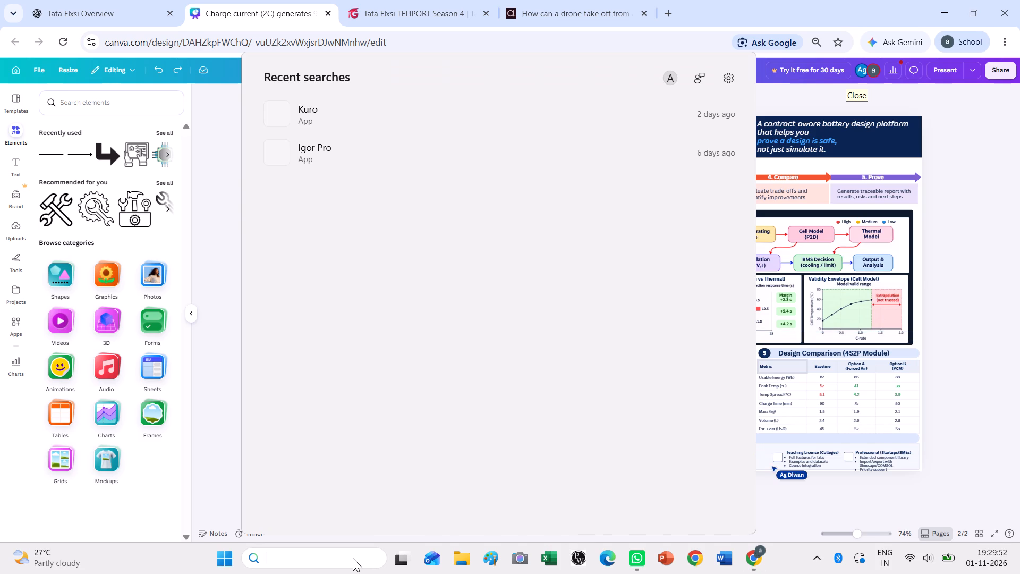
key("k")
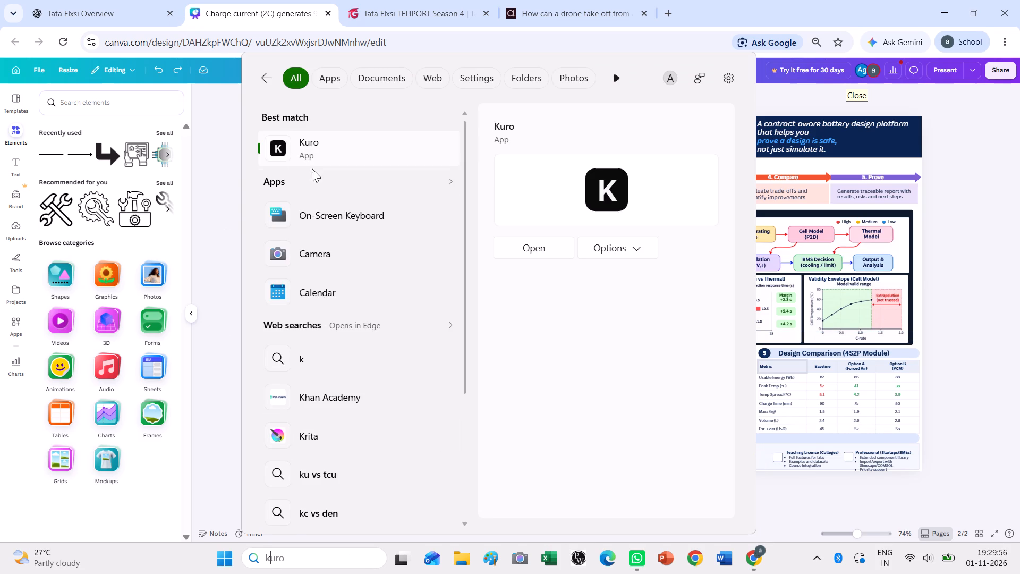
left_click(299, 156)
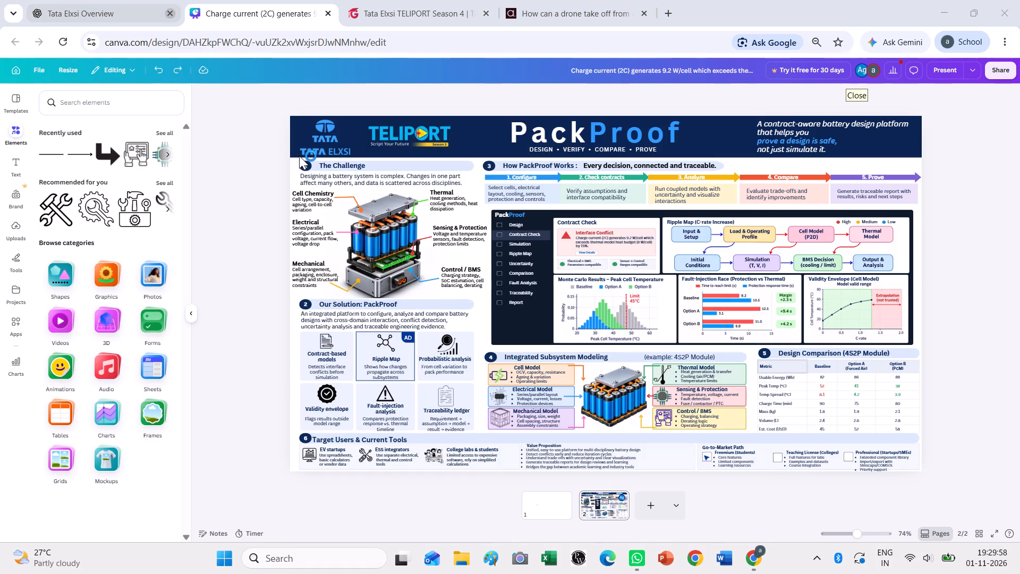
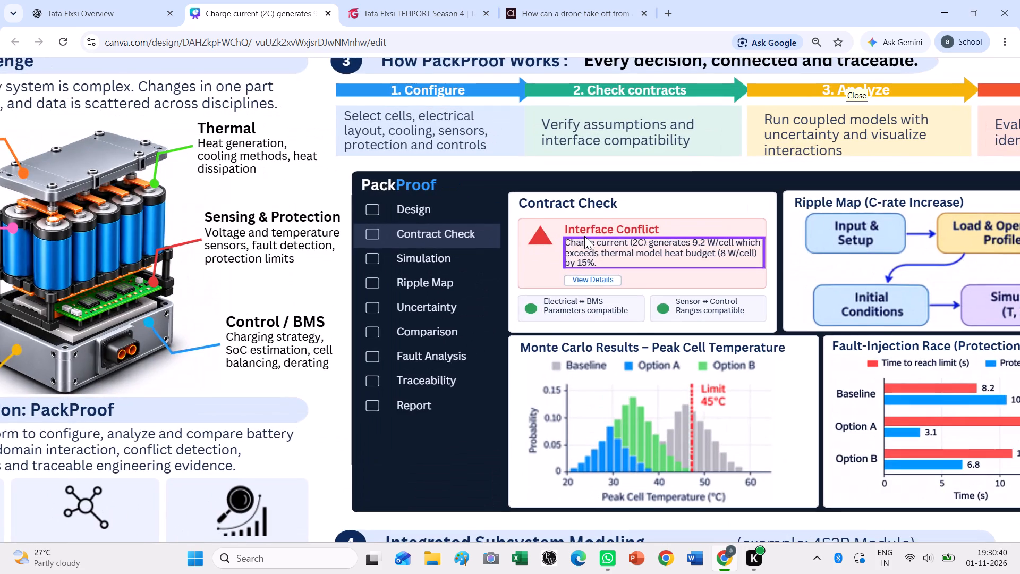
Increase the Contract Check conflict description to font size 8.9 and the "Interface Conflict" heading to 10.9.
left_click(593, 242)
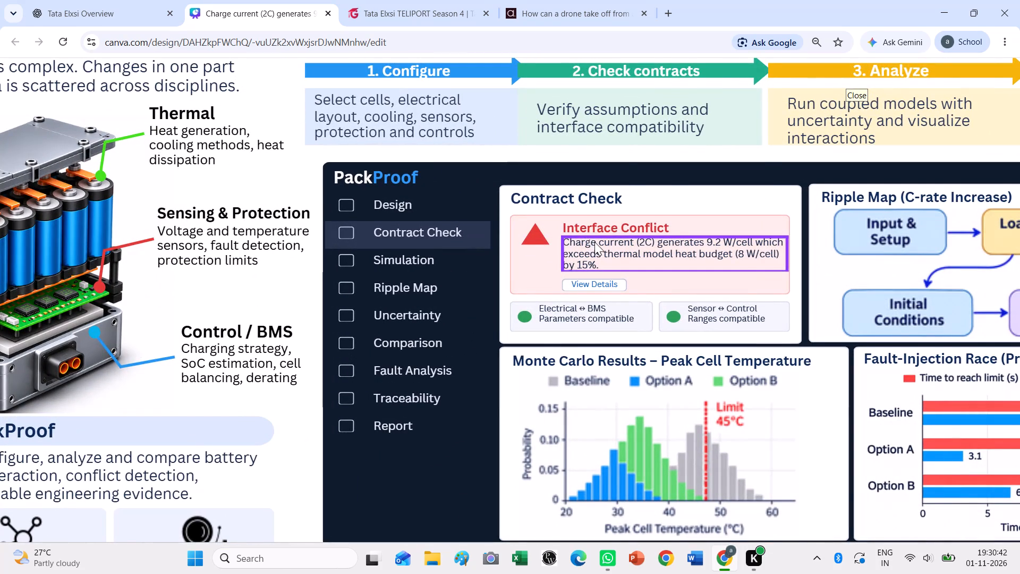
left_click(639, 86)
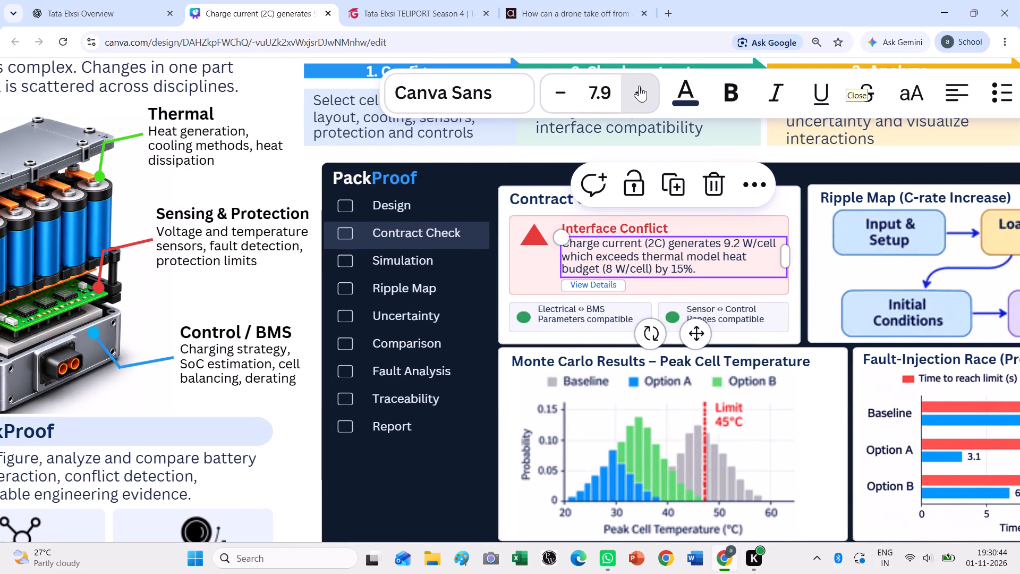
left_click(620, 225)
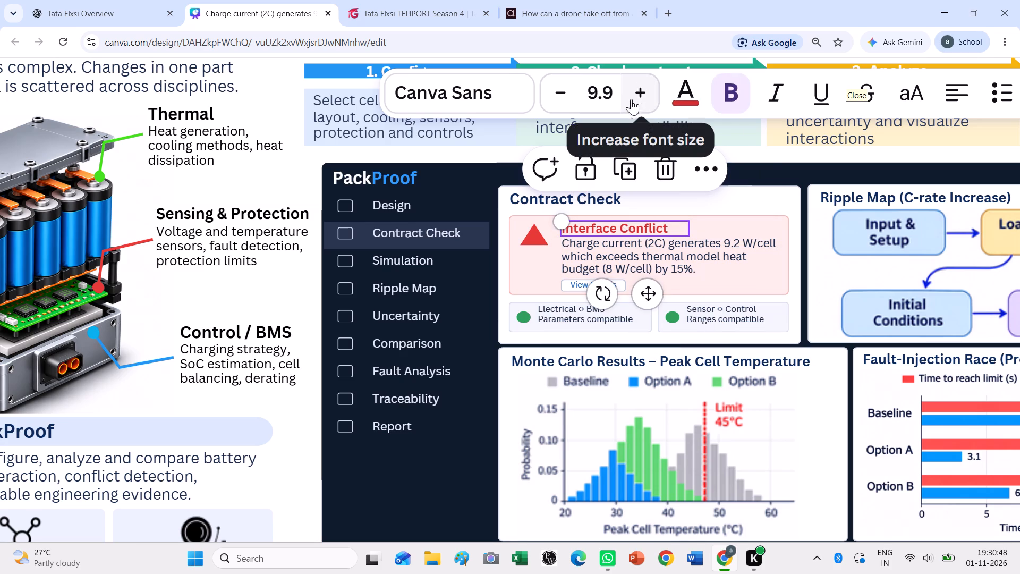
left_click(637, 80)
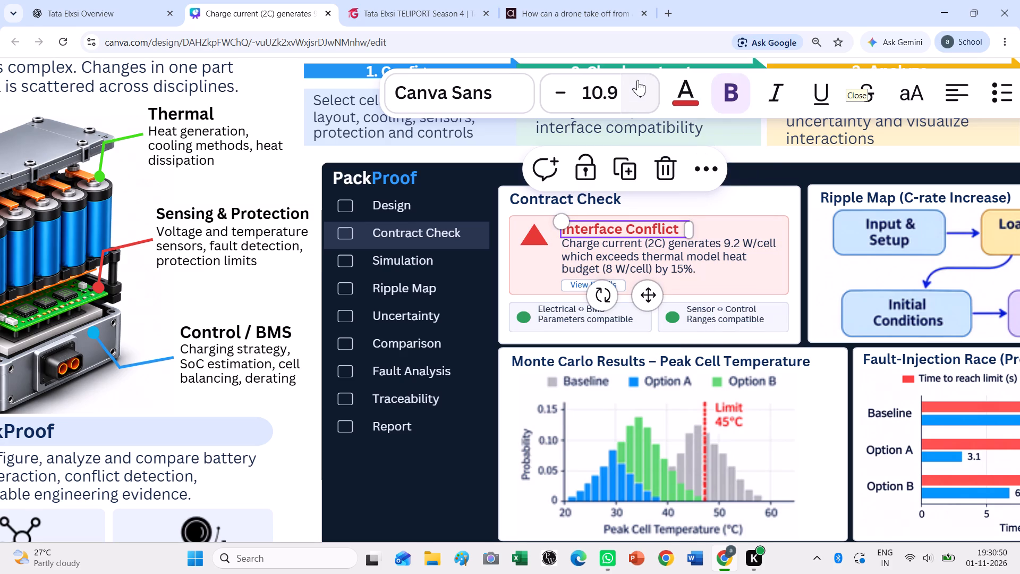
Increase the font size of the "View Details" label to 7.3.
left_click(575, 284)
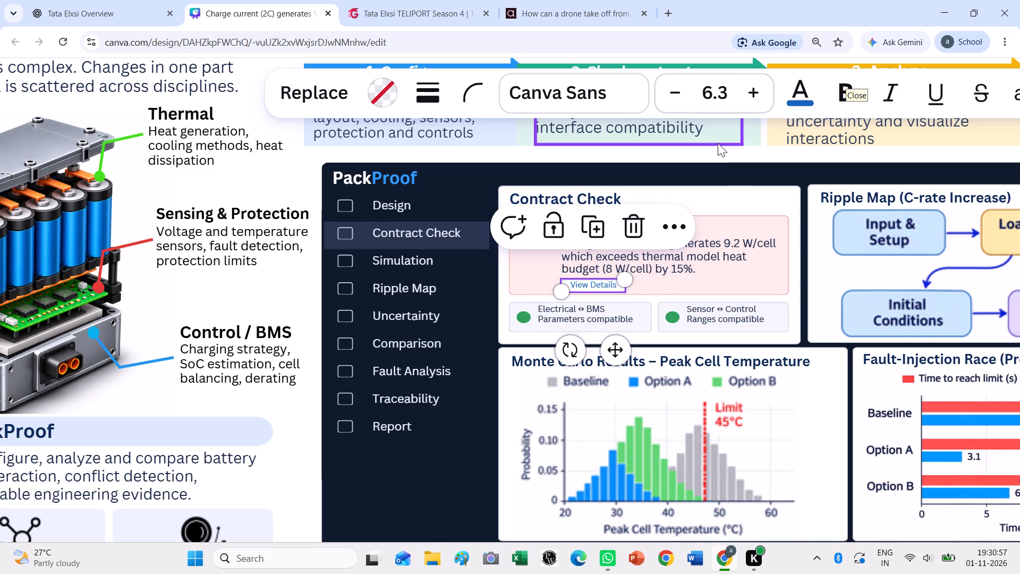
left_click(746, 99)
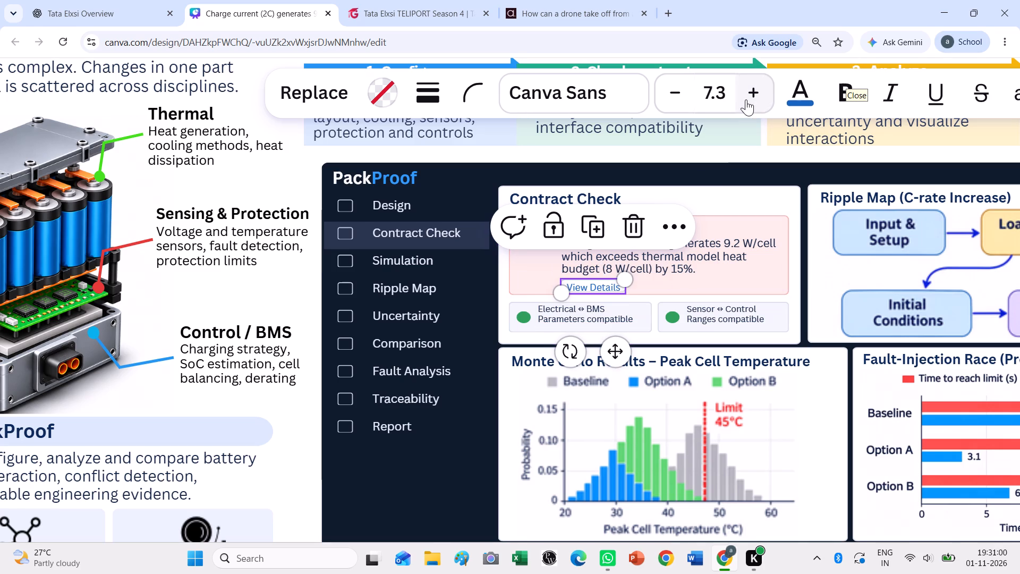
Delete the "View Details" label and its outlined box from the Interface Conflict card.
left_click(626, 314)
left_click(622, 284)
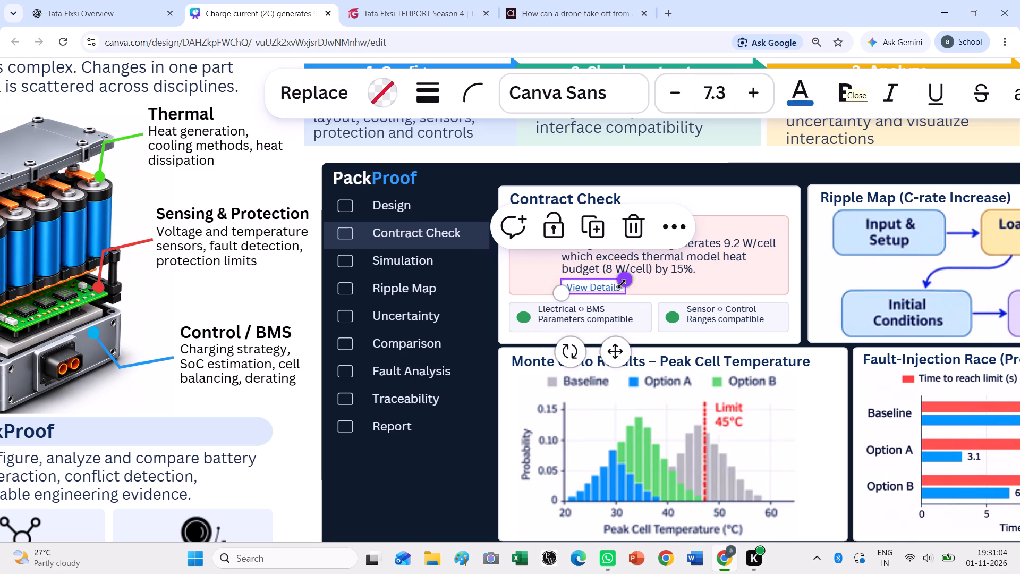
key("Delete")
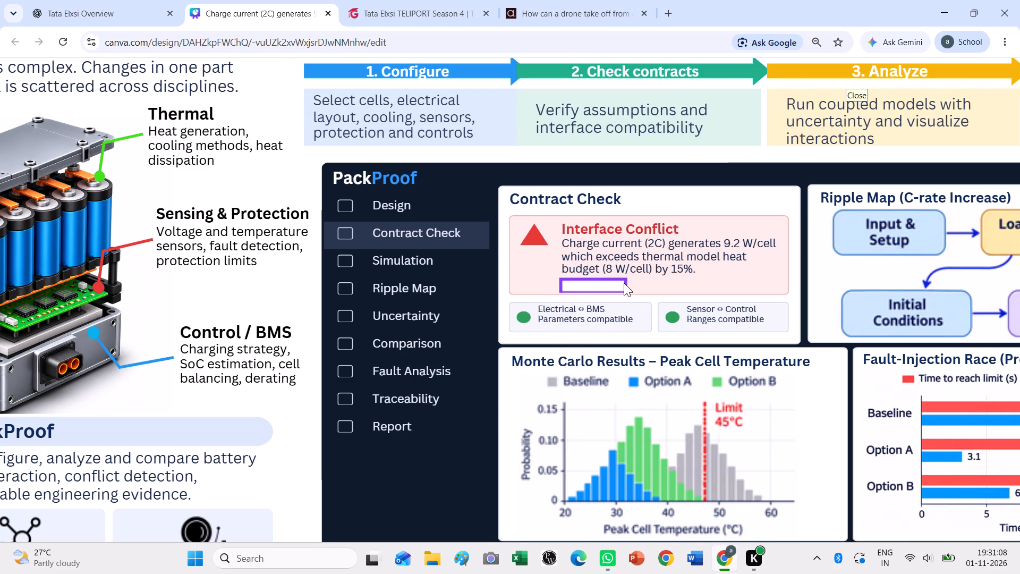
left_click(624, 283)
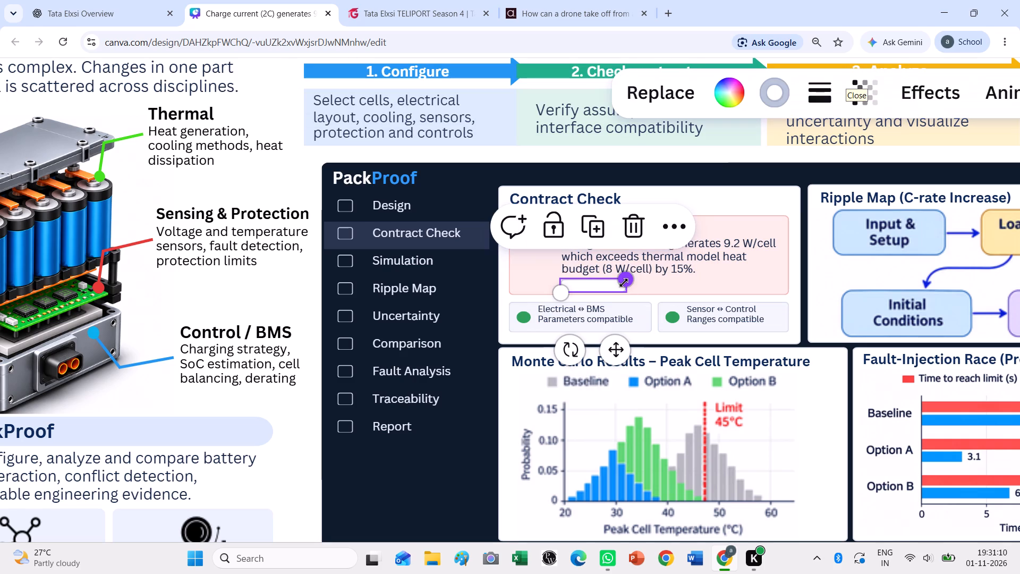
key("Delete")
Narrow the charge current description's text box slightly and increase its font size to 9.9.
left_click(634, 272)
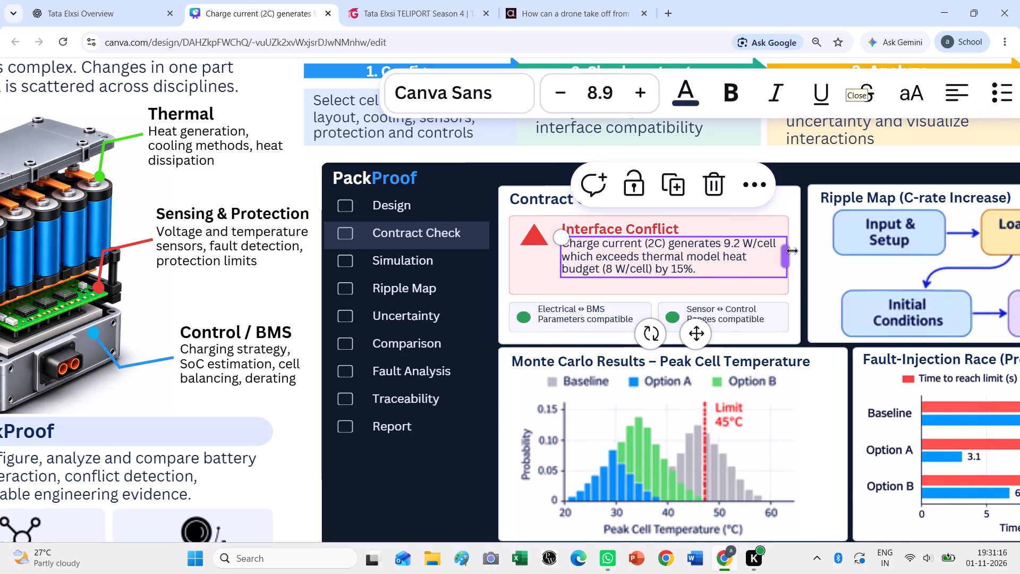
left_click_drag(792, 251, 783, 258)
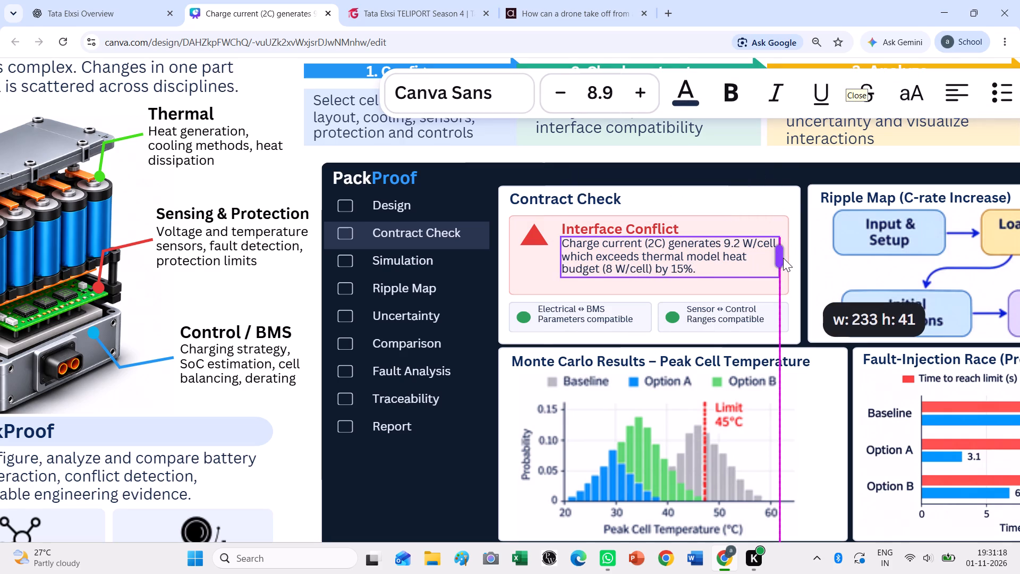
left_click_drag(783, 258, 788, 256)
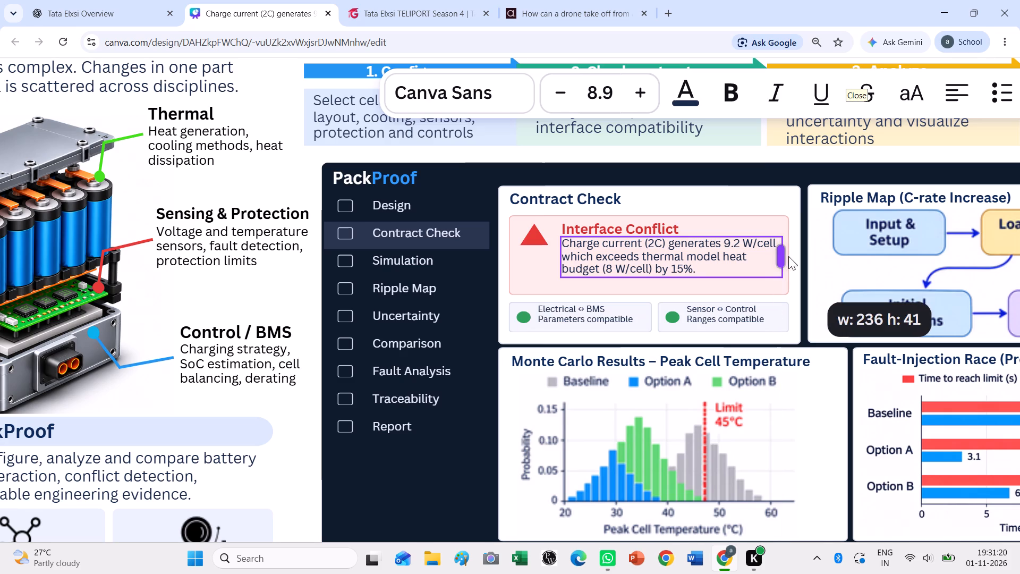
left_click_drag(788, 256, 789, 256)
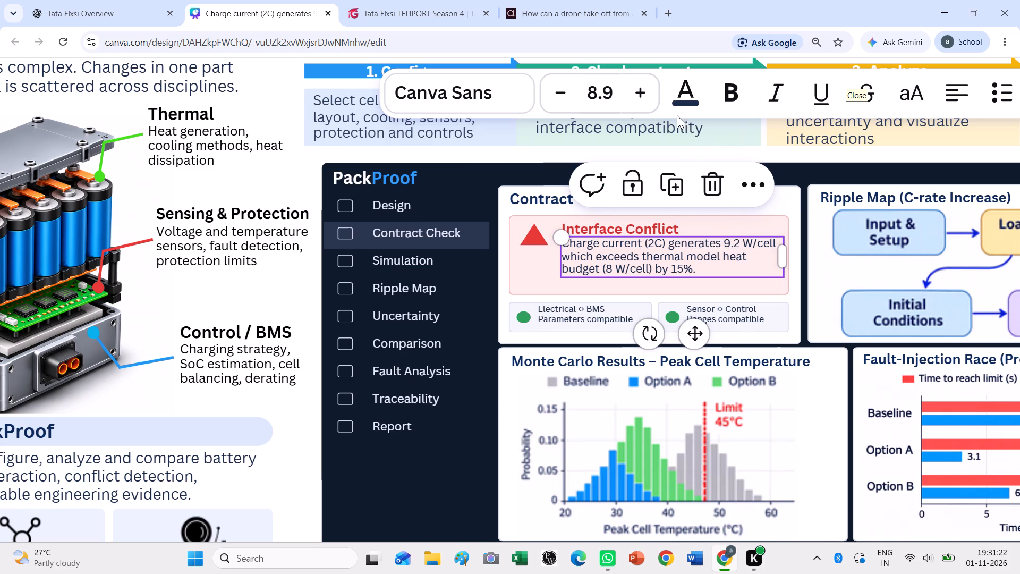
left_click(647, 97)
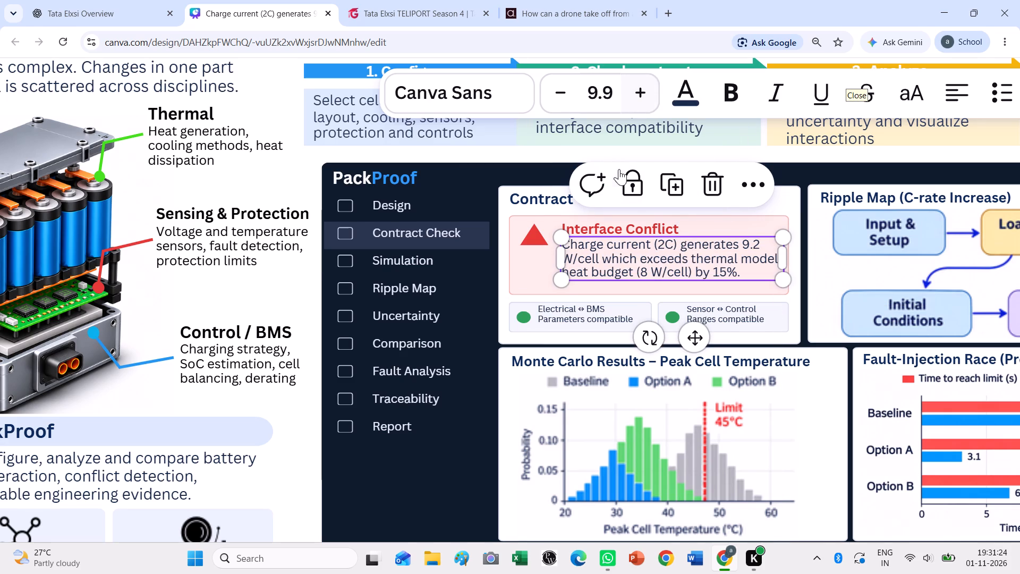
Increase the "Interface Conflict" heading to font size 11.9 and widen its text box to fit one line.
left_click(641, 224)
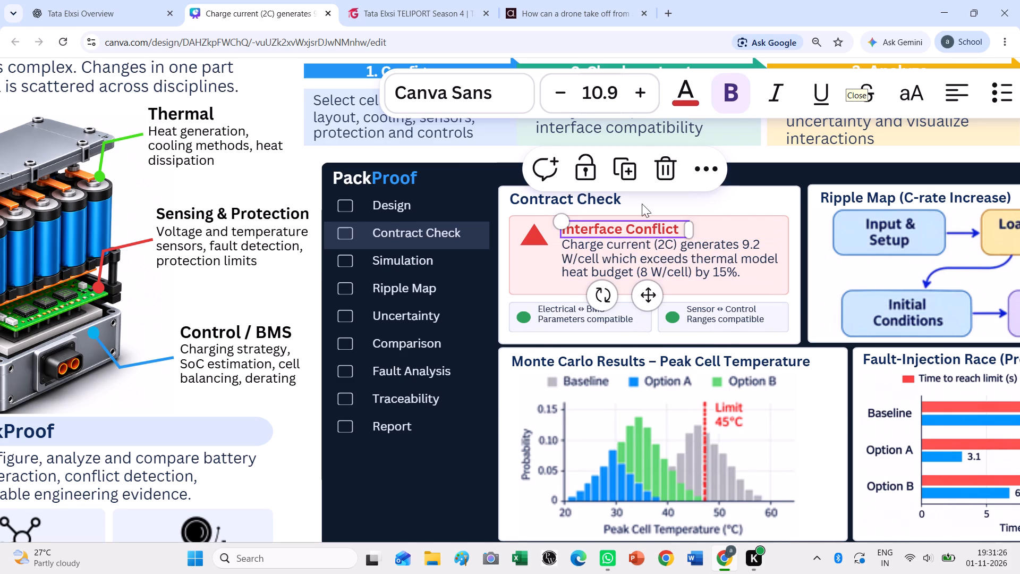
left_click(637, 94)
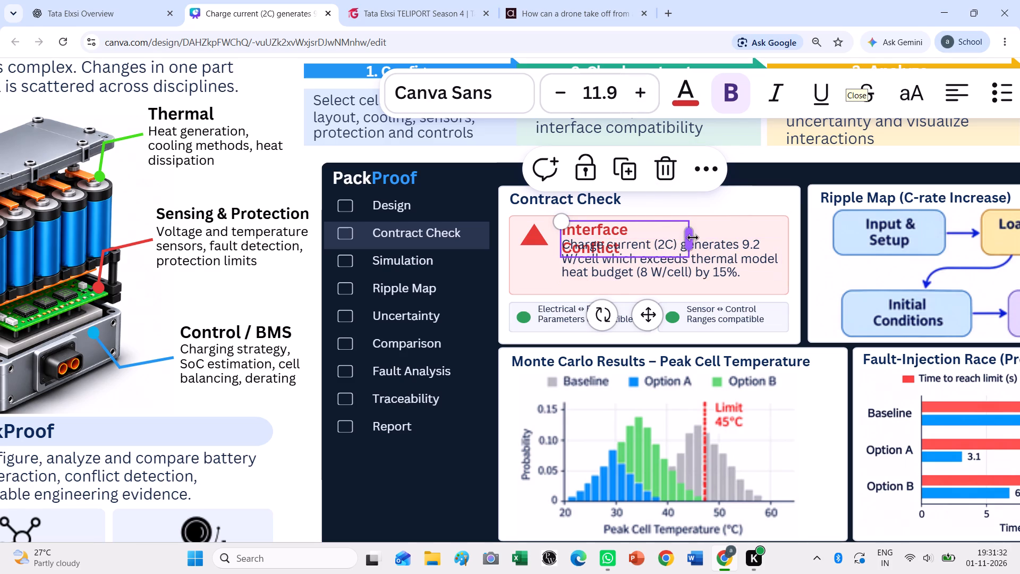
left_click_drag(693, 238, 757, 225)
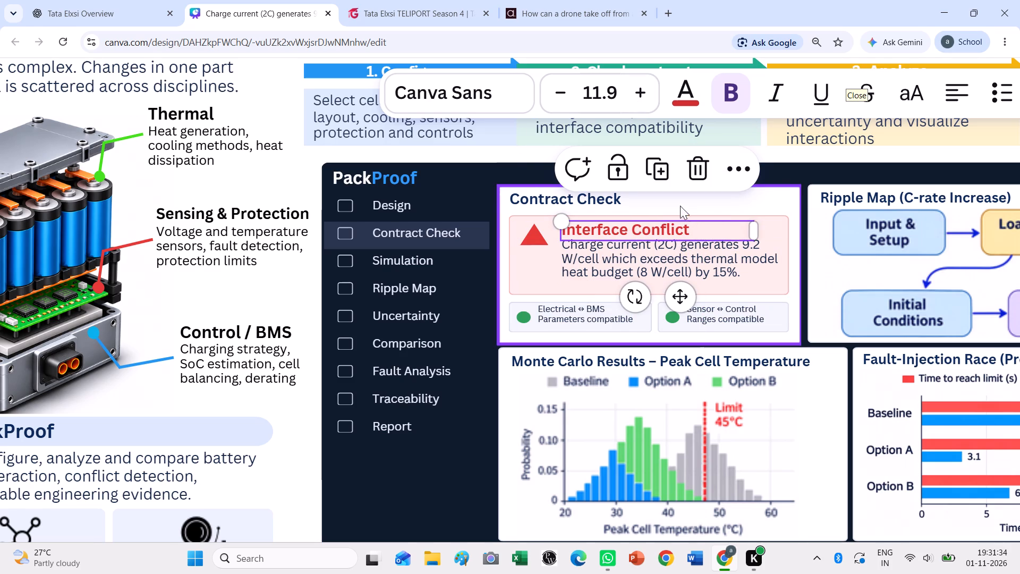
Increase the "Contract Check" card title to font size 12.8.
left_click(620, 201)
left_click(635, 90)
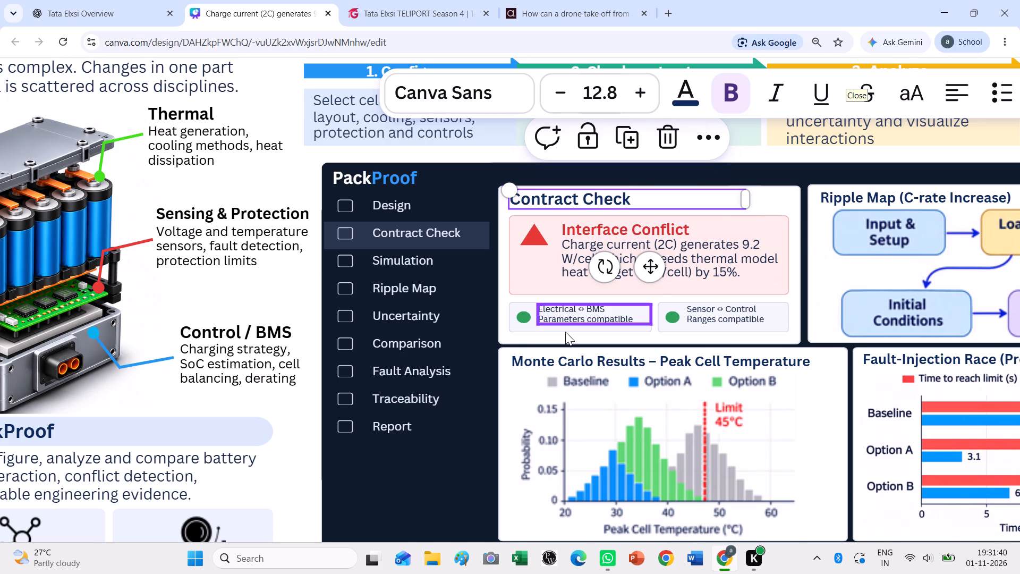
Set the "Electrical ↔ BMS Parameters compatible" text to font size 7.8 and make its "Electrical ↔ BMS" line bold.
left_click(562, 313)
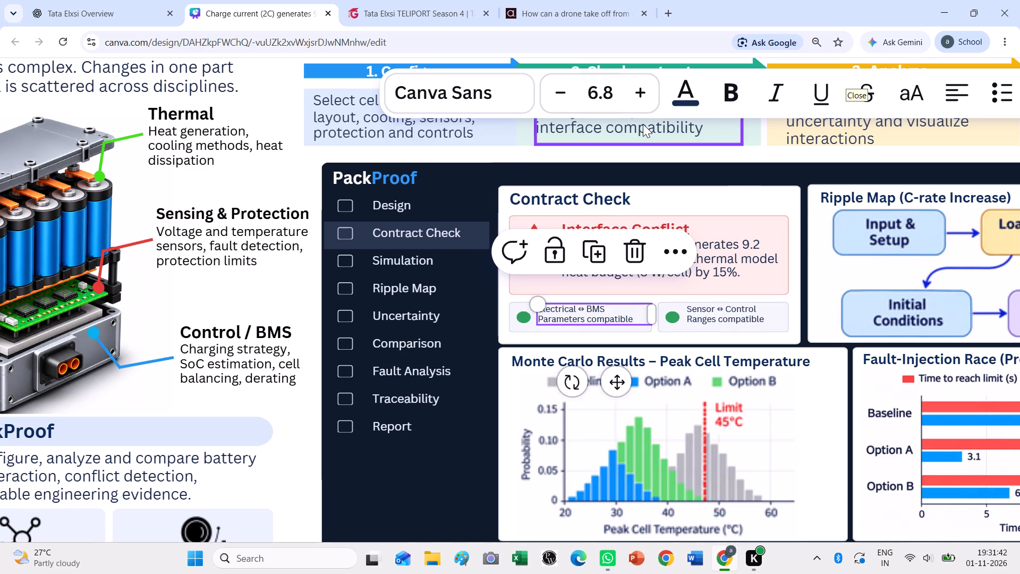
left_click(643, 108)
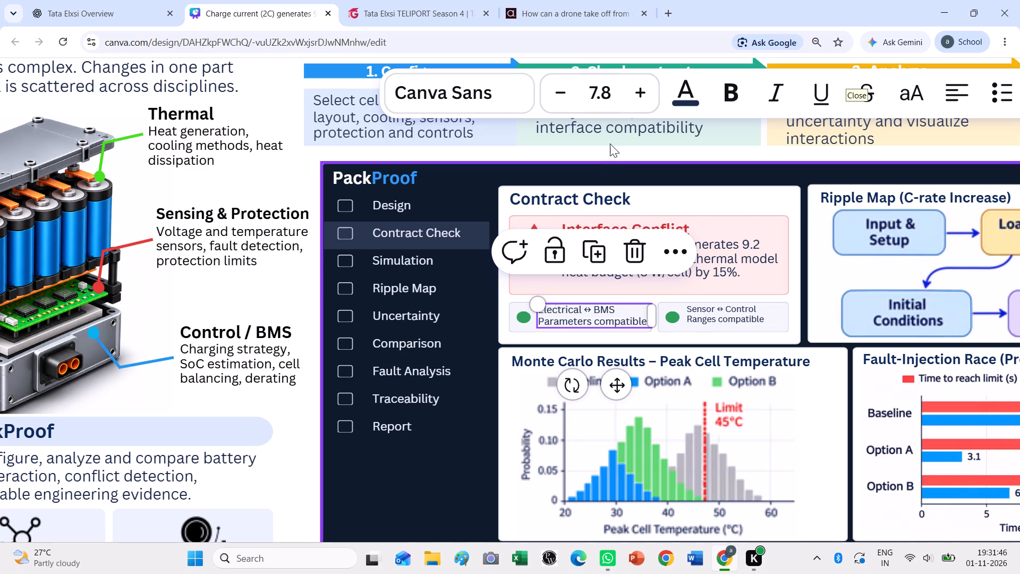
left_click(626, 110)
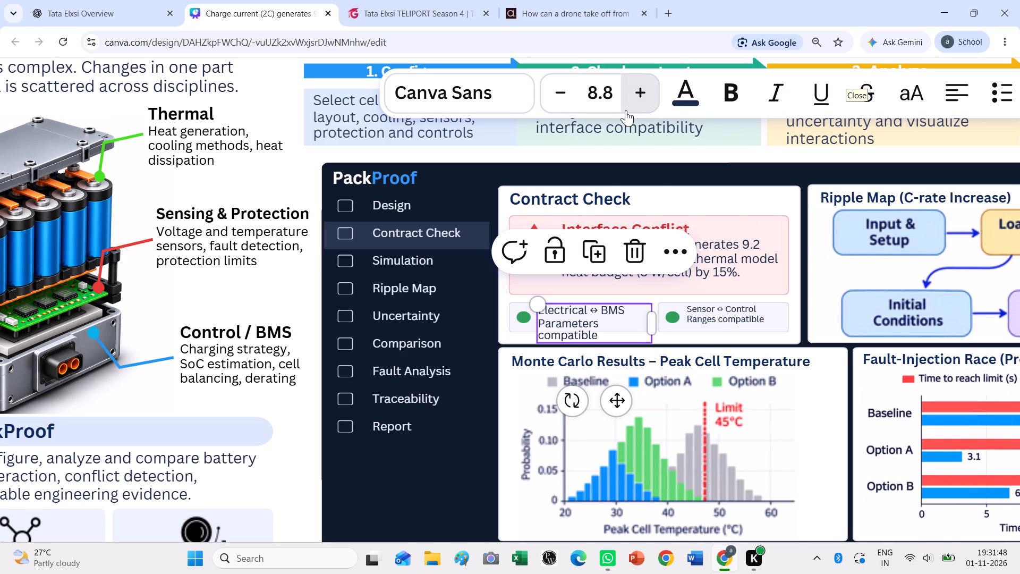
left_click(563, 78)
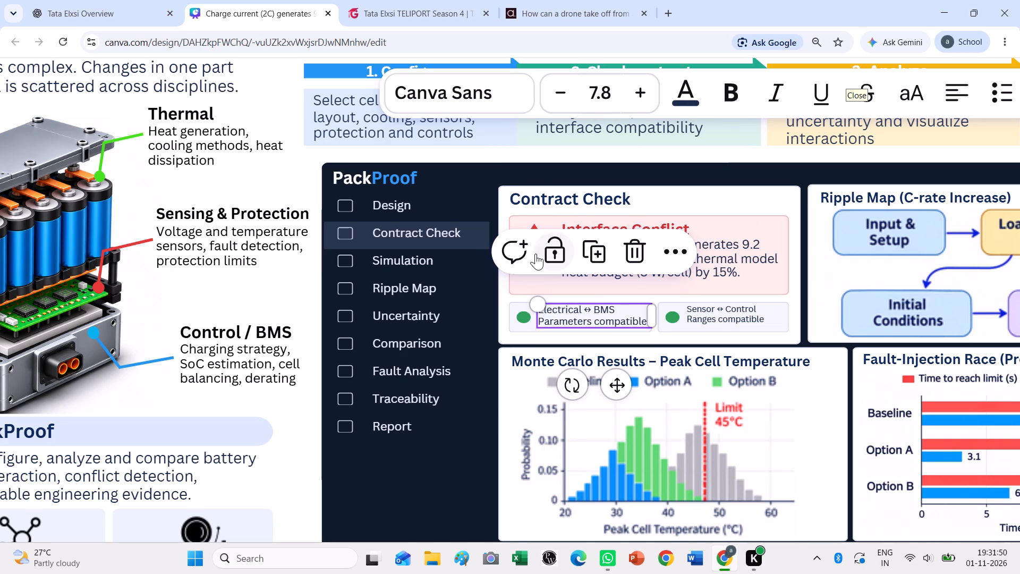
left_click(620, 305)
left_click(620, 305)
left_click_drag(620, 305, 618, 311)
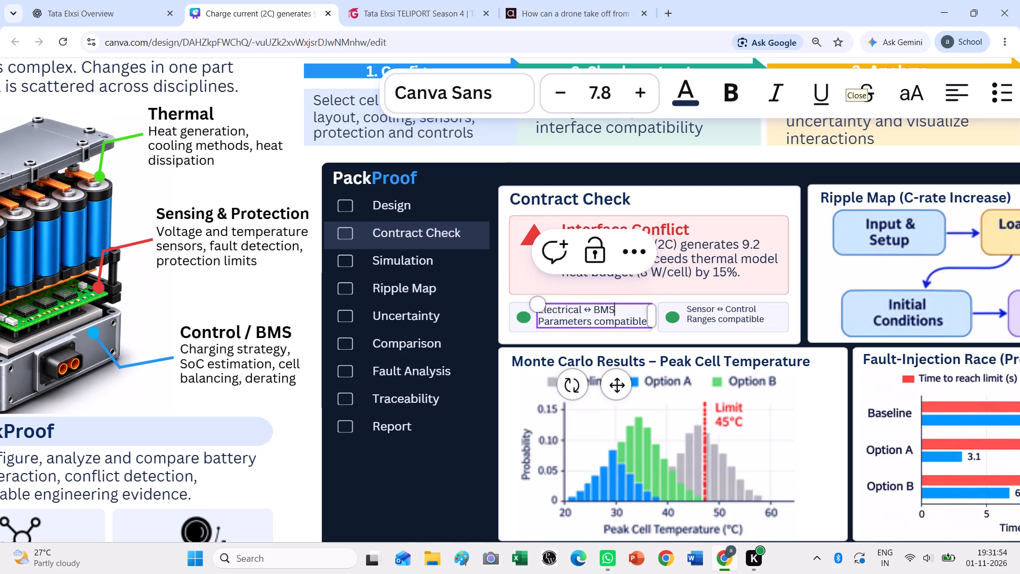
left_click_drag(618, 311, 509, 310)
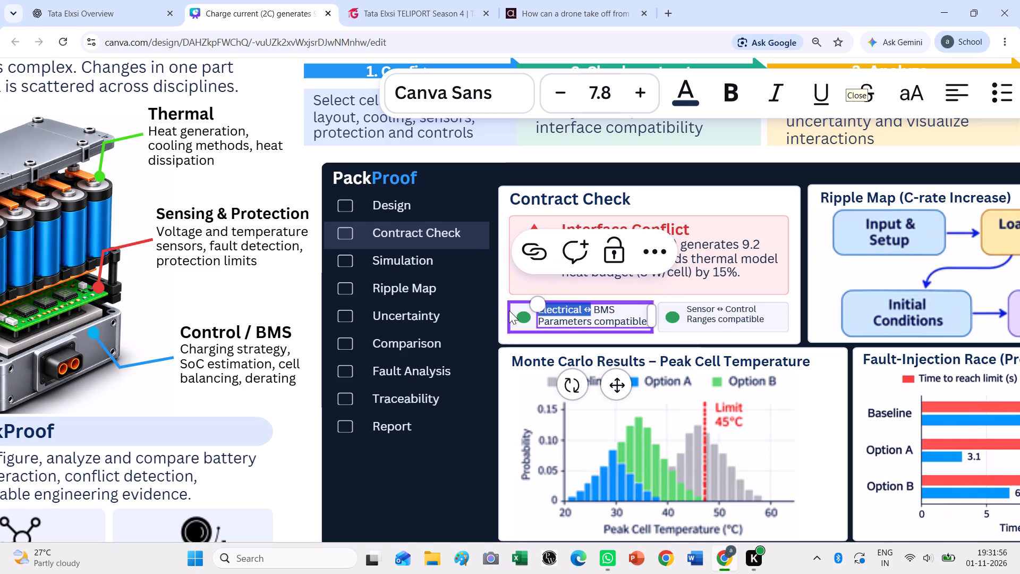
left_click(619, 308)
left_click_drag(619, 308, 525, 307)
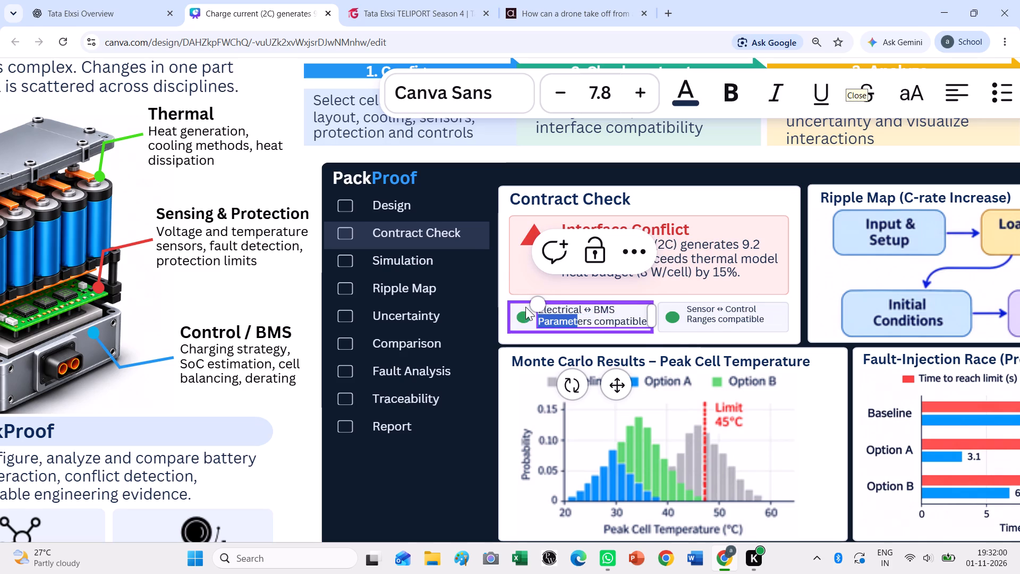
left_click_drag(525, 307, 535, 305)
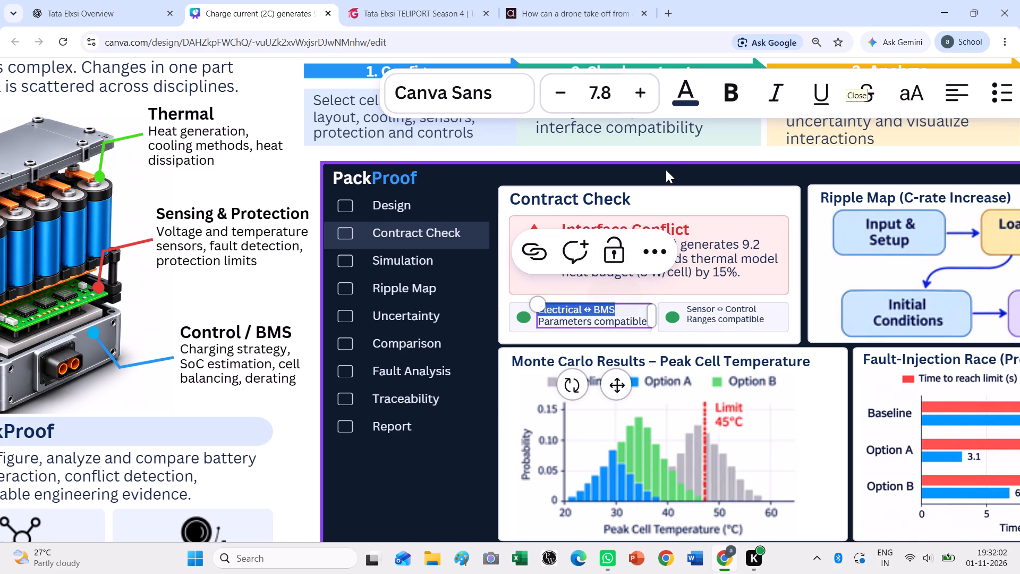
left_click(728, 98)
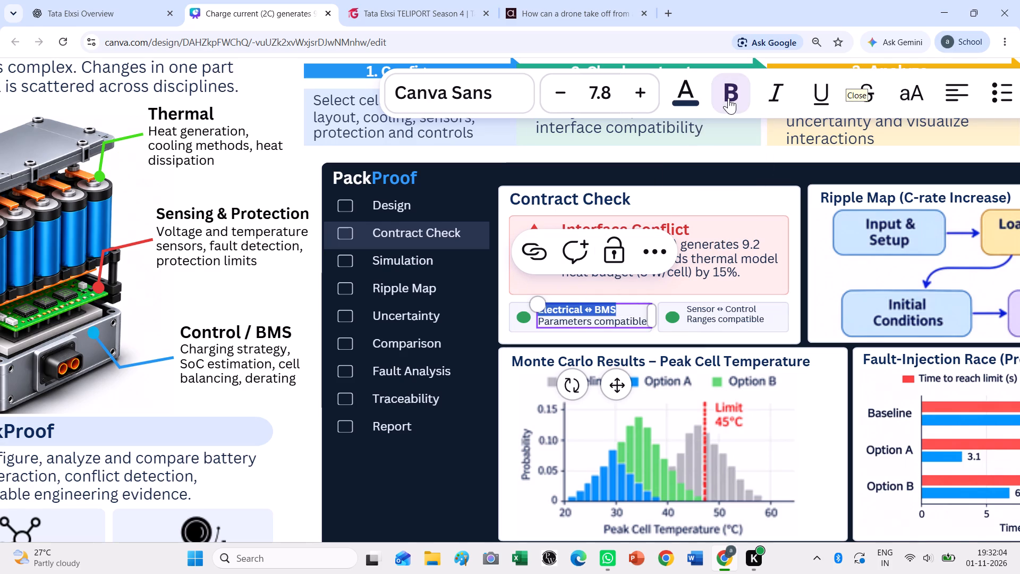
Set the "Sensor ↔ Control Ranges compatible" text to font size 7.8 and make its "Sensor ↔ Control" line bold.
left_click(716, 317)
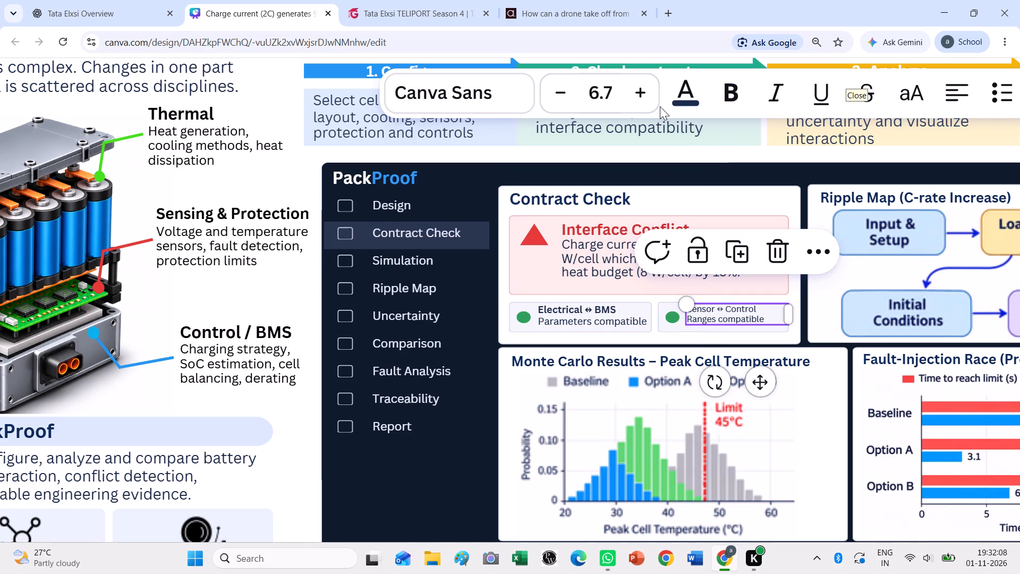
left_click(645, 89)
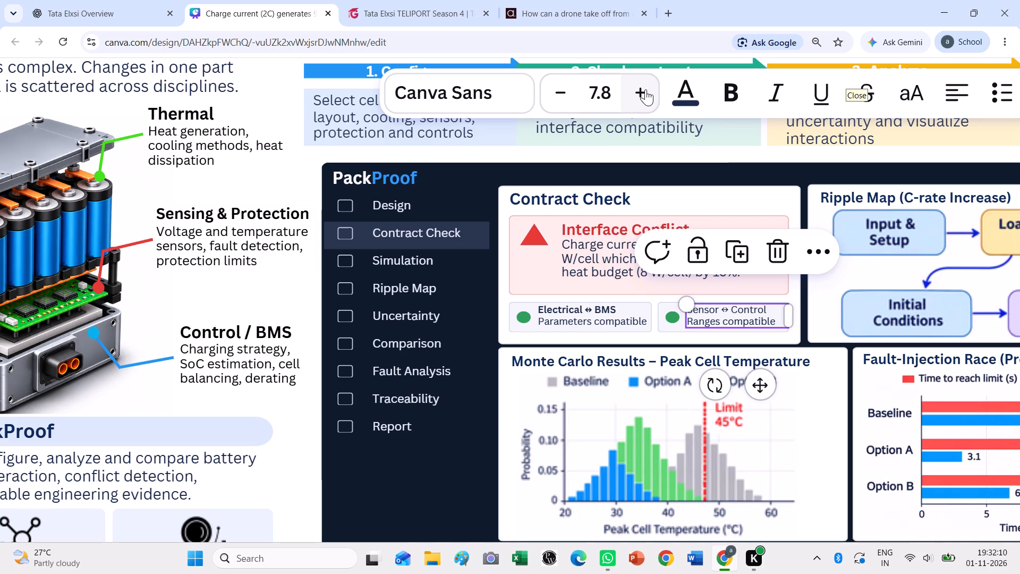
left_click(770, 308)
left_click(770, 308)
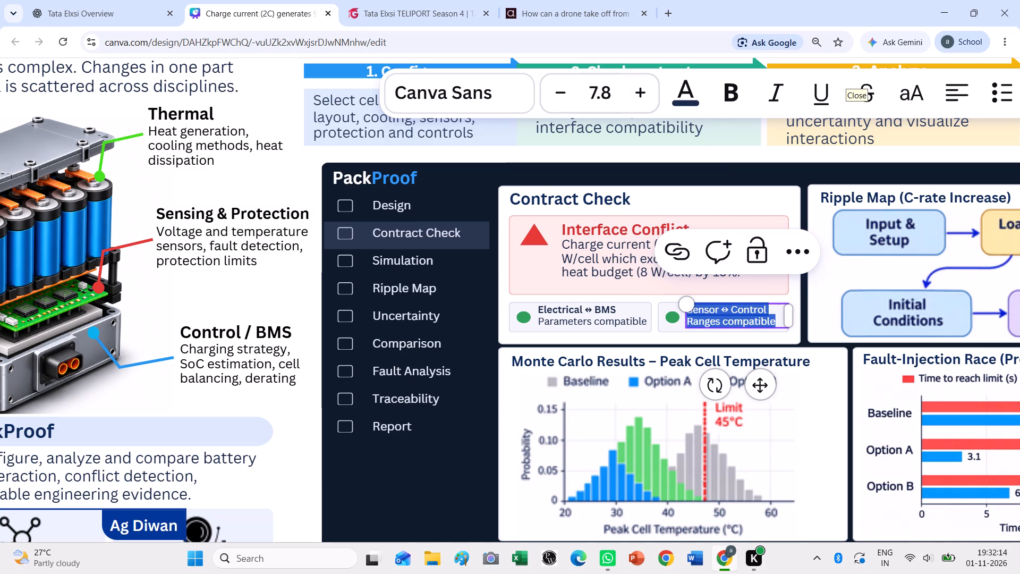
left_click_drag(770, 308, 681, 307)
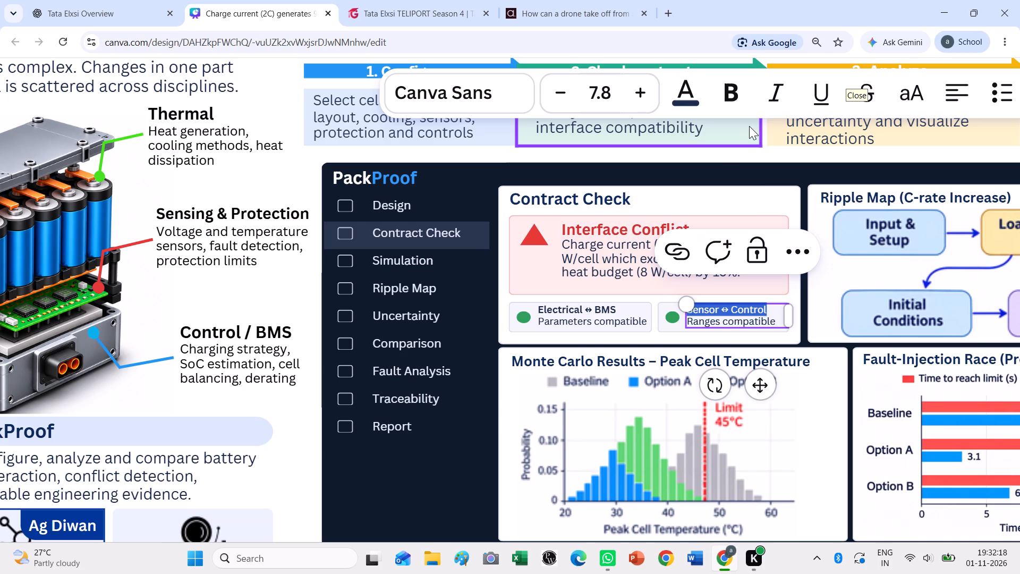
left_click(731, 96)
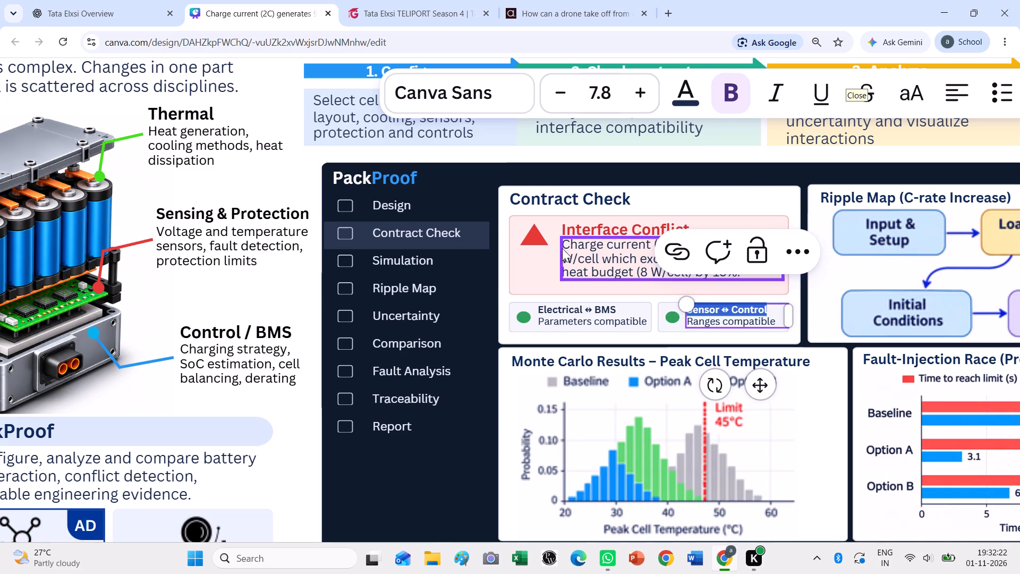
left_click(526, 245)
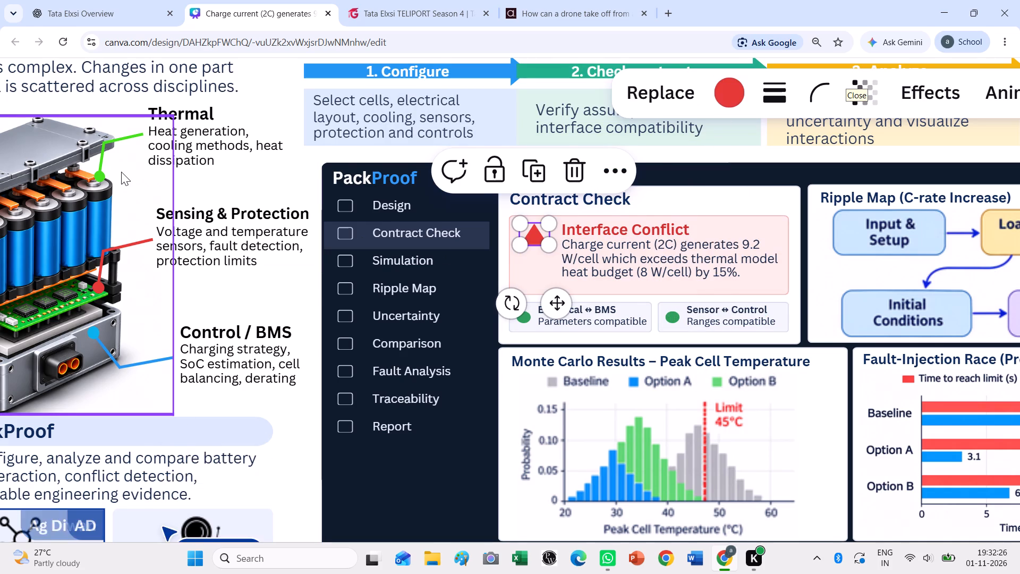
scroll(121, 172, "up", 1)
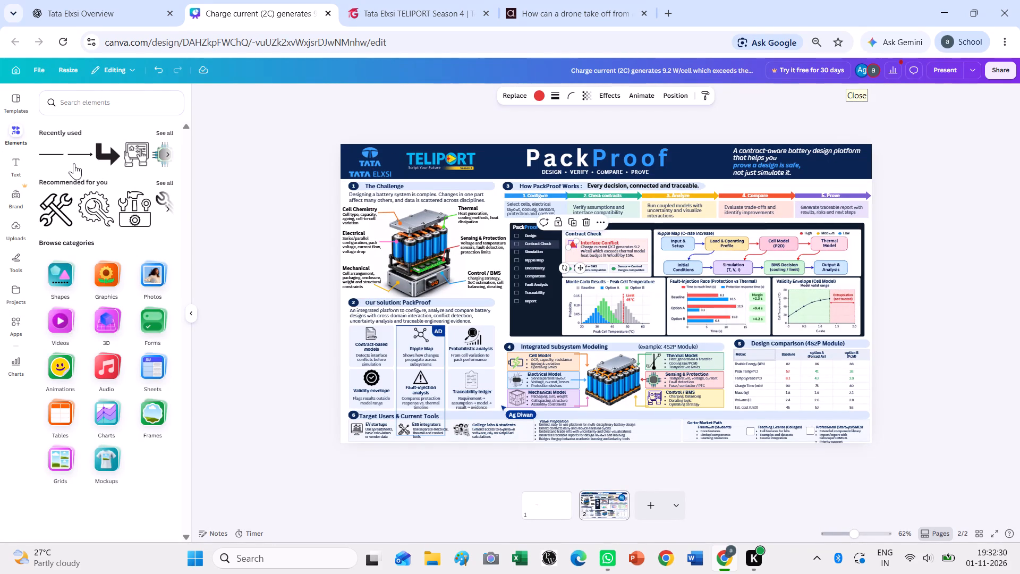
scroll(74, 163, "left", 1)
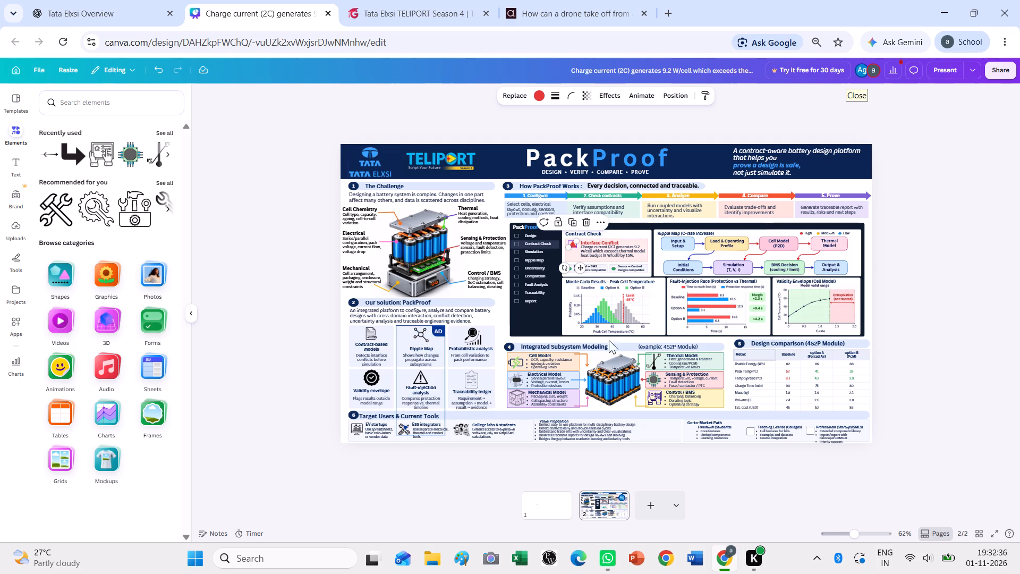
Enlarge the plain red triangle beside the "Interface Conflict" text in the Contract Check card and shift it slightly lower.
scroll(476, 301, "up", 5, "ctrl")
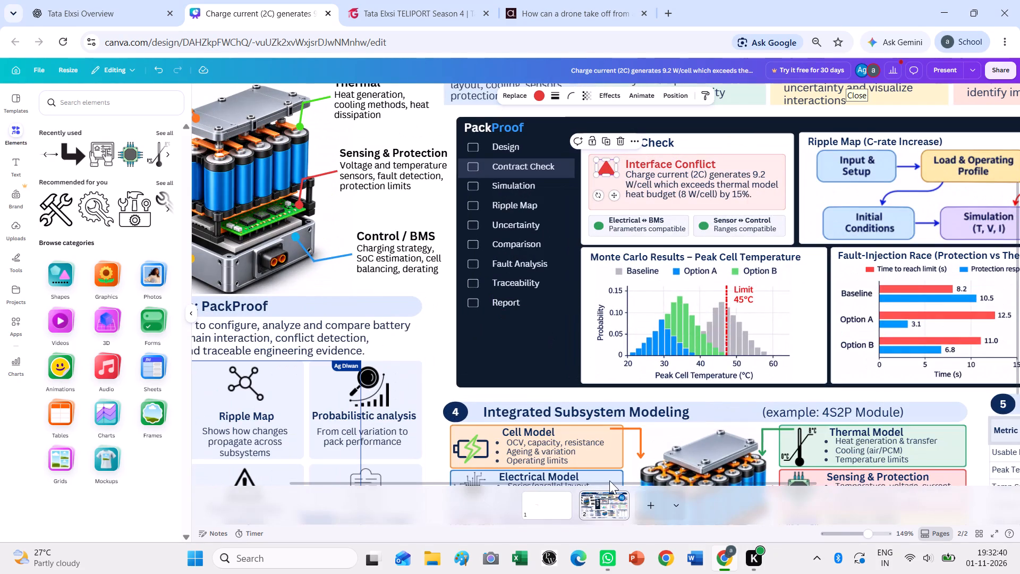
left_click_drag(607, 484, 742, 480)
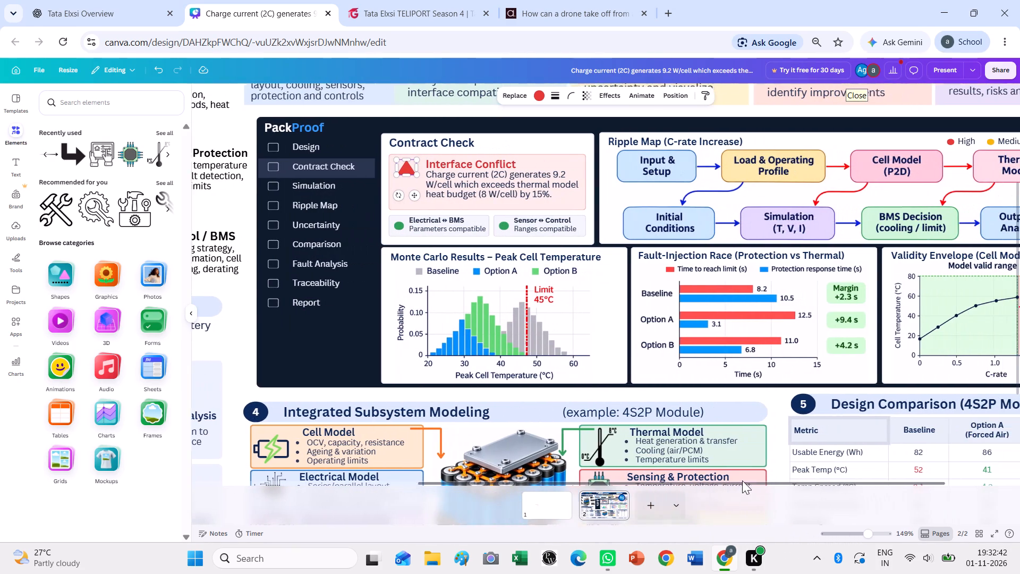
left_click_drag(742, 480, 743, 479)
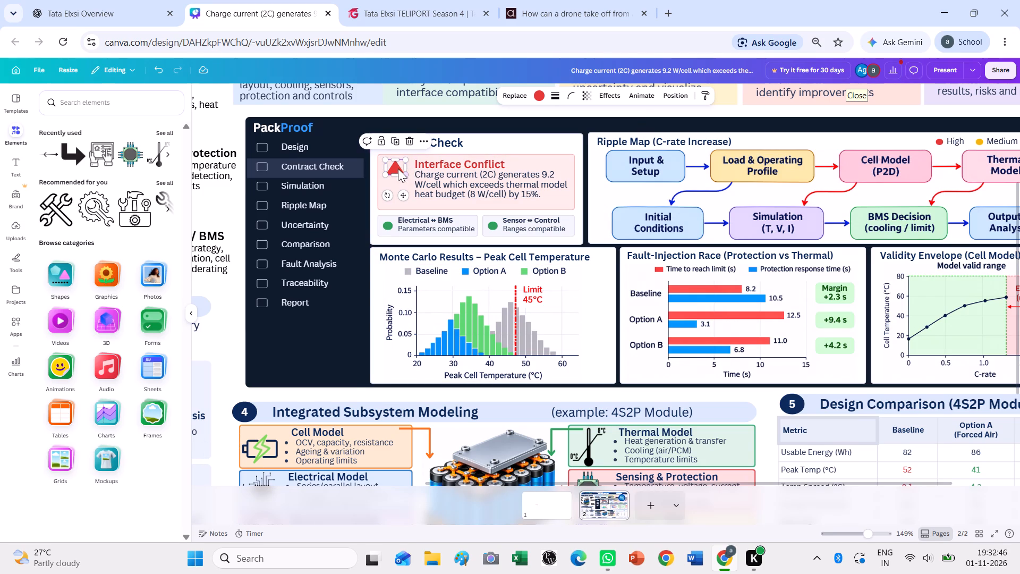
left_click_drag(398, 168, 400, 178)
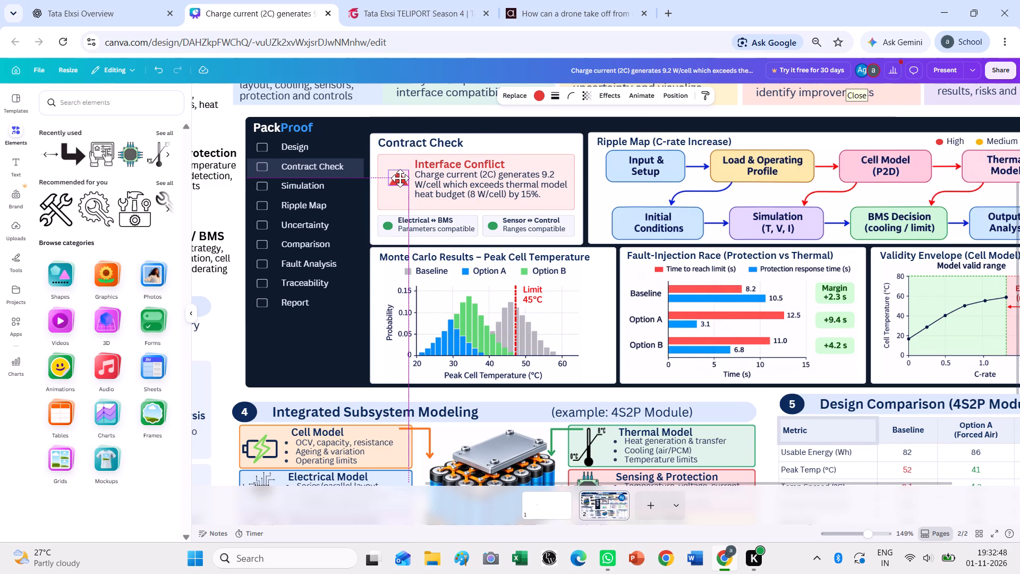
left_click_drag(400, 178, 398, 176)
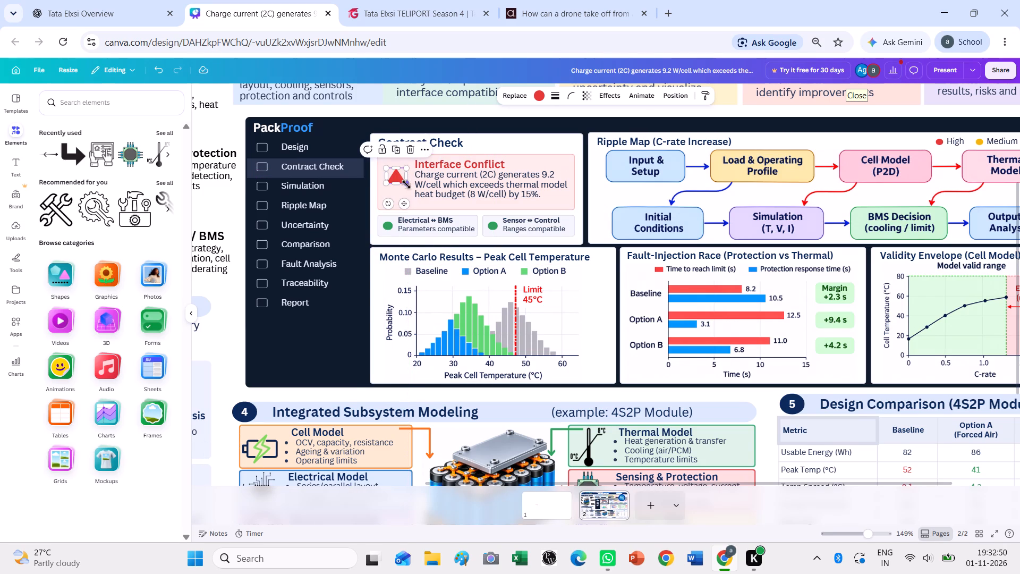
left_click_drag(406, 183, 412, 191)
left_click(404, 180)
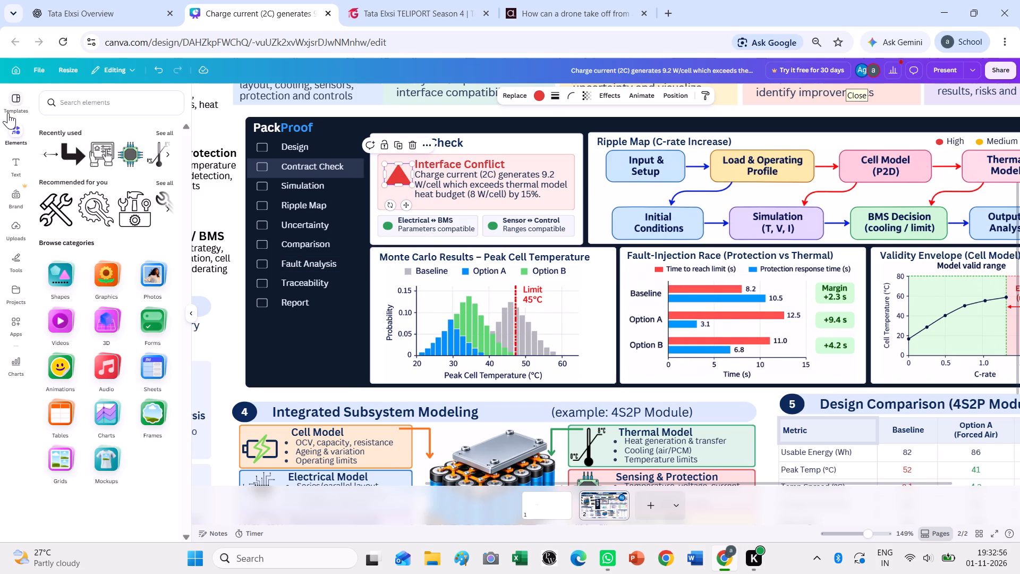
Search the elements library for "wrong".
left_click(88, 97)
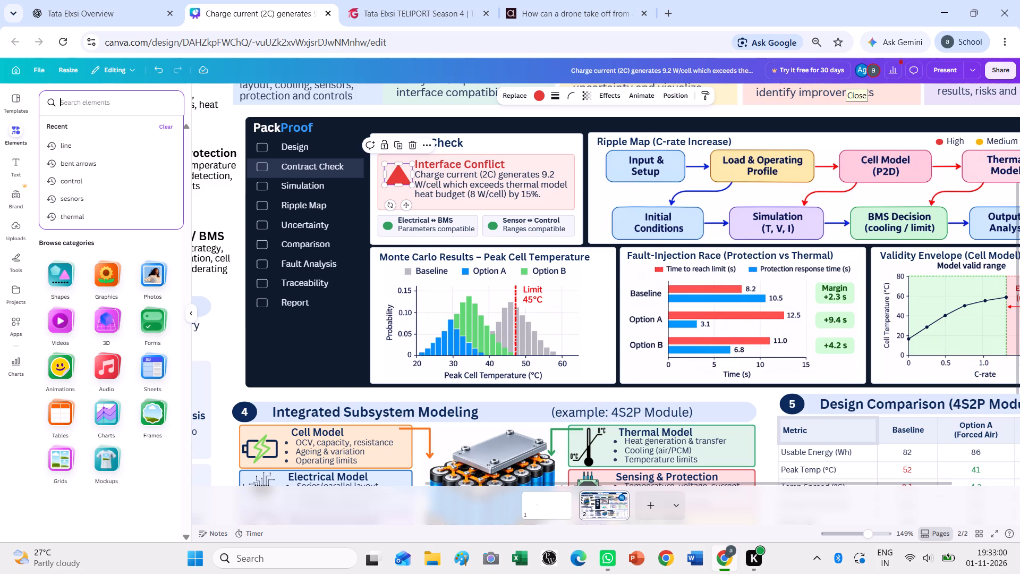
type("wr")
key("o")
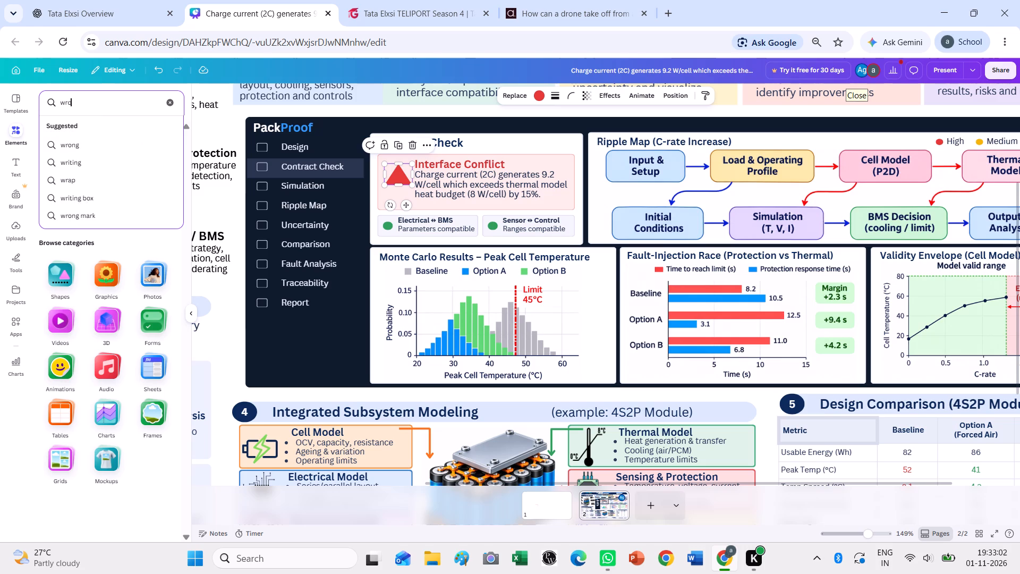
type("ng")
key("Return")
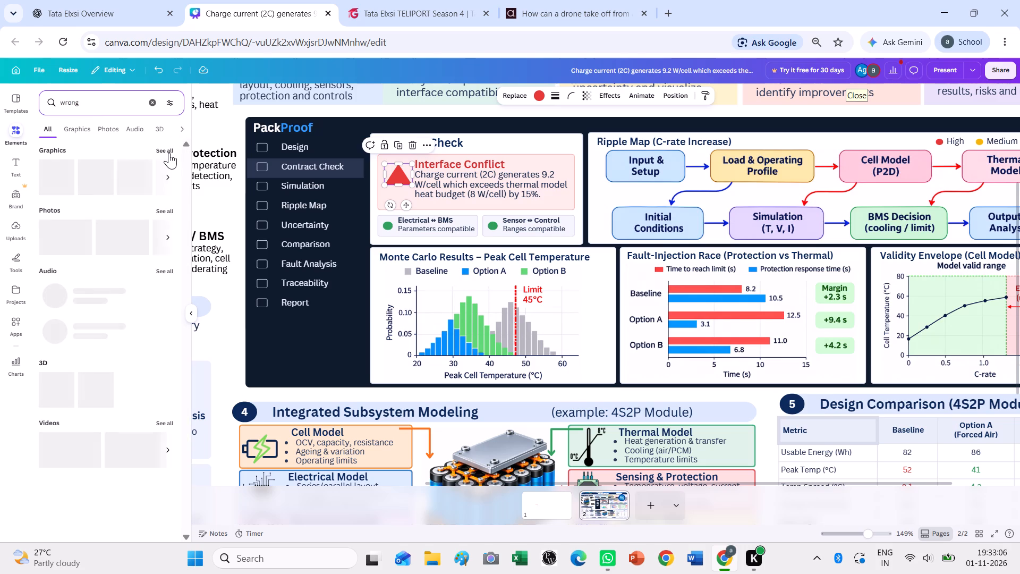
Search the element graphics for "error" and replace the Contract Check card's plain red triangle with a red warning triangle containing a white exclamation mark.
left_click(151, 106)
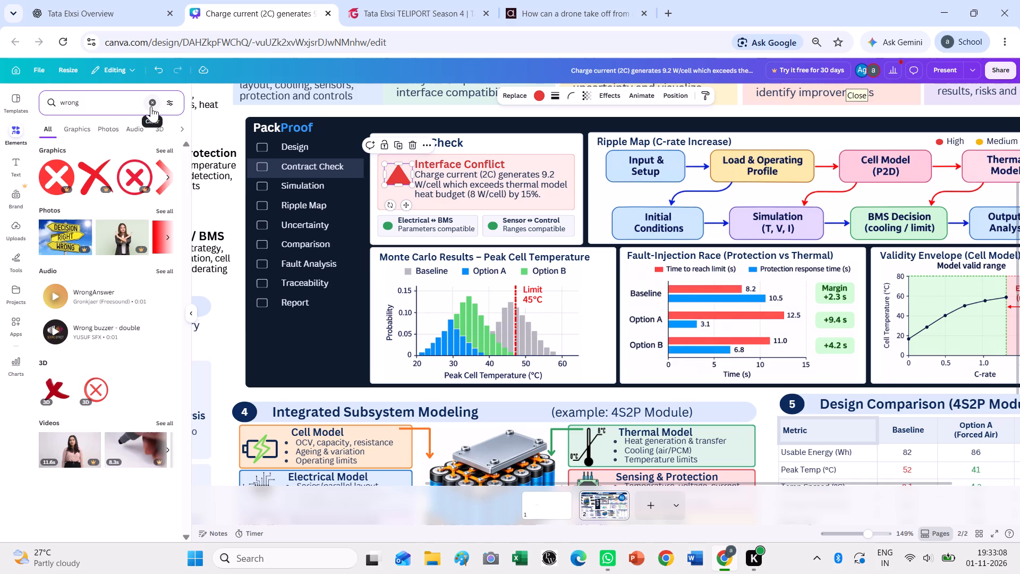
type("erro")
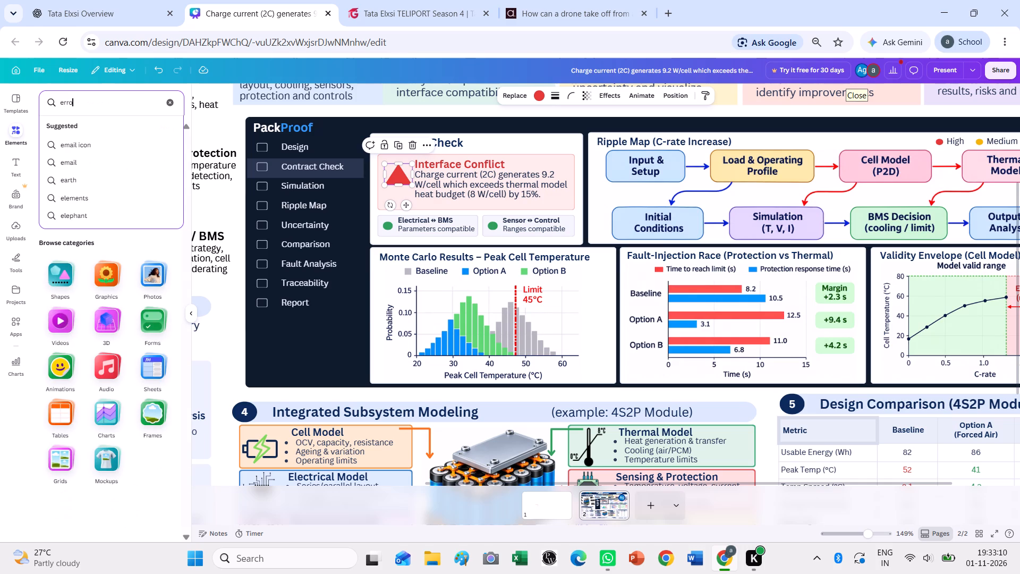
key("r")
key("Return")
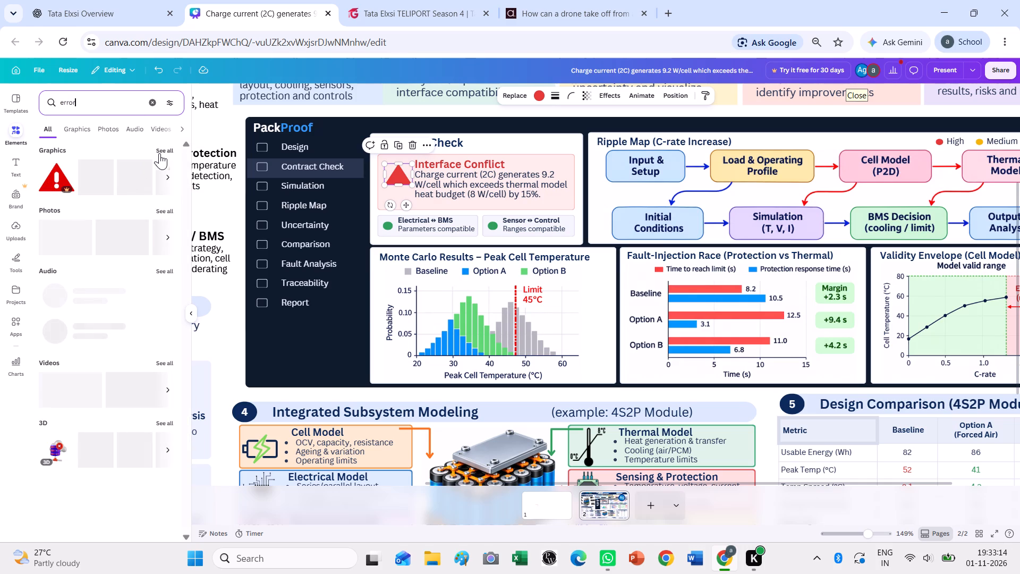
left_click(161, 153)
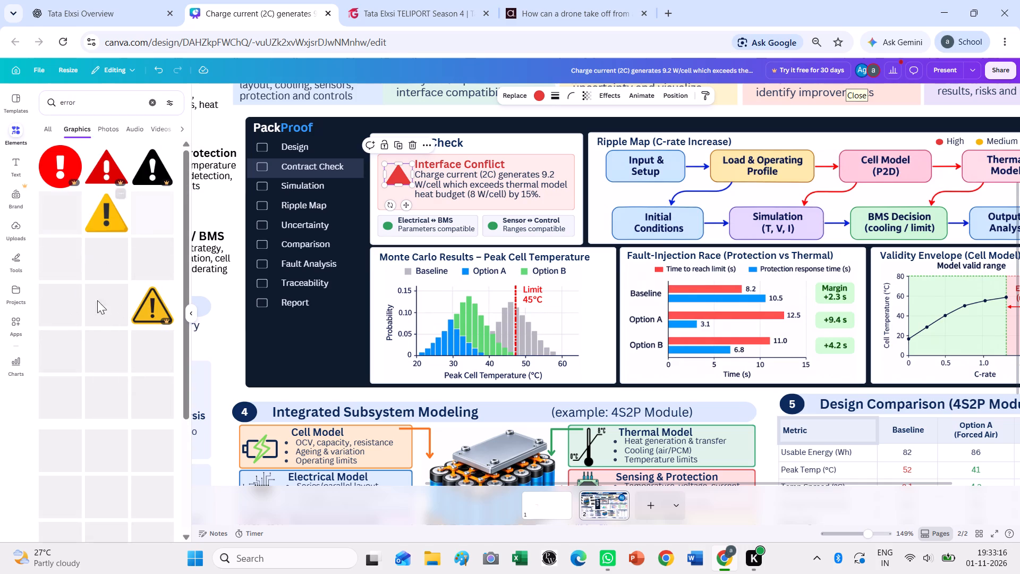
scroll(112, 348, "down", 1)
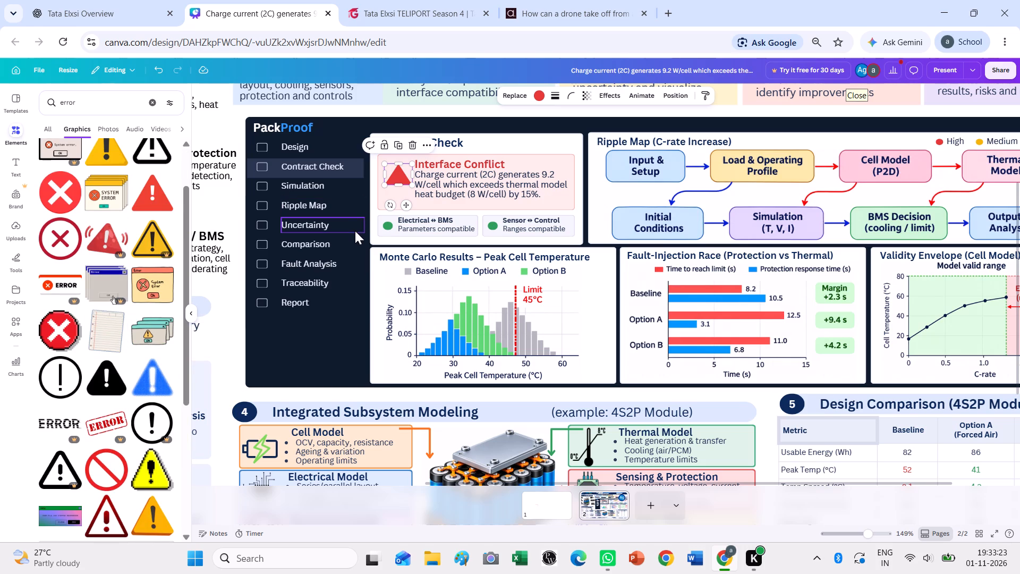
key("Delete")
left_click(151, 196)
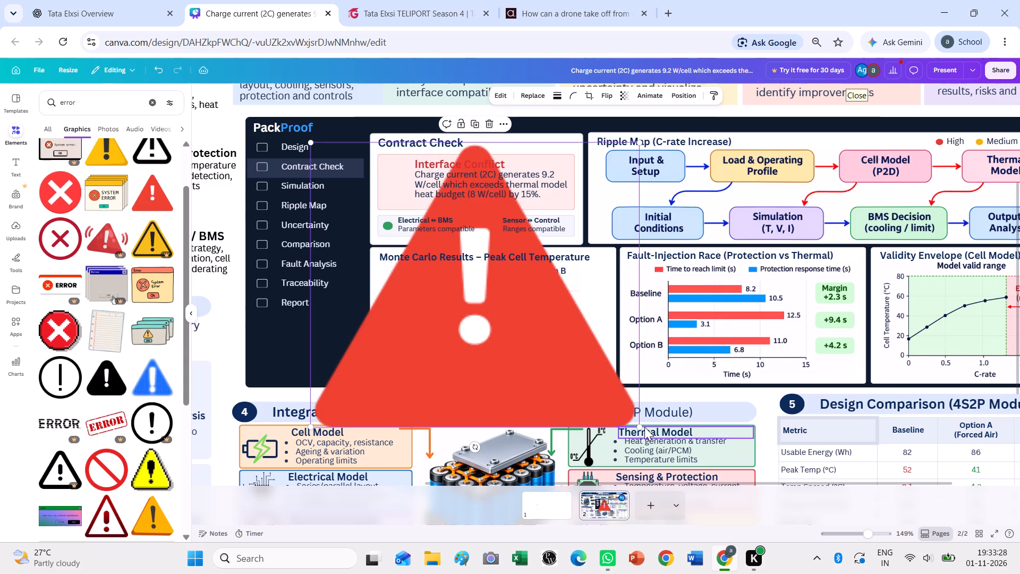
Shrink the warning triangle to icon size and place it beside the "Interface Conflict" text within the pink alert box.
left_click_drag(640, 426, 473, 278)
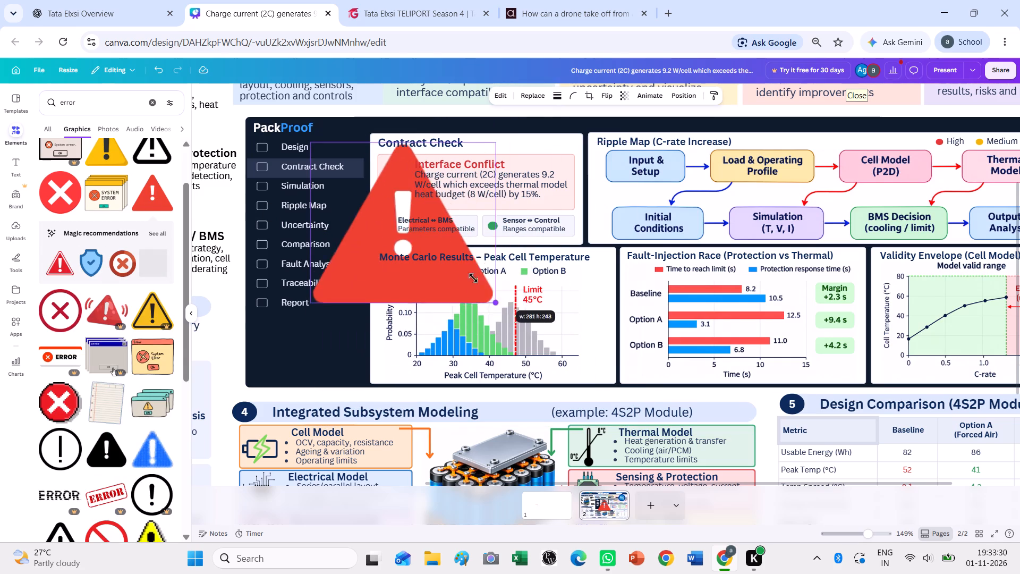
left_click_drag(473, 278, 346, 195)
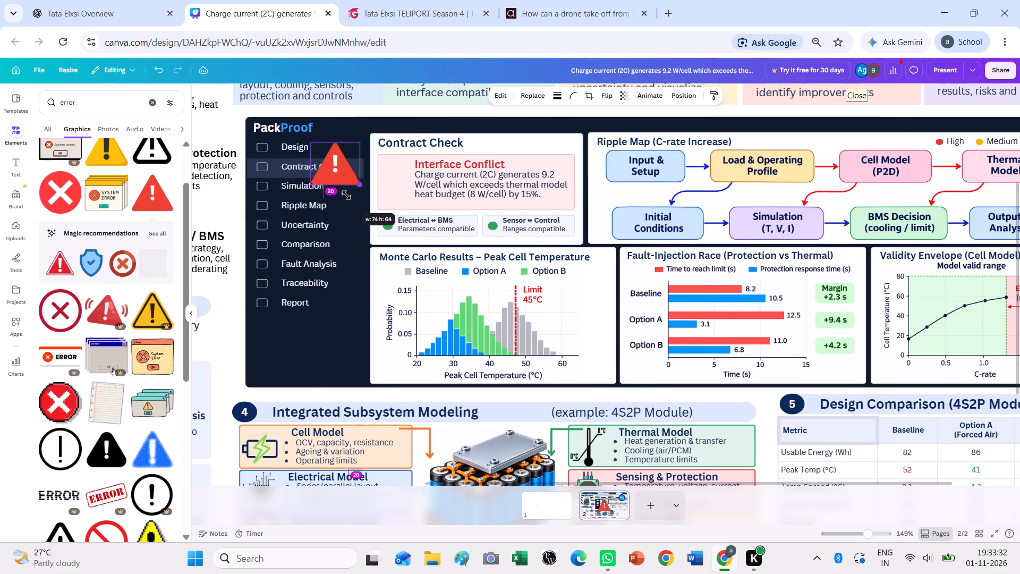
left_click_drag(346, 195, 333, 181)
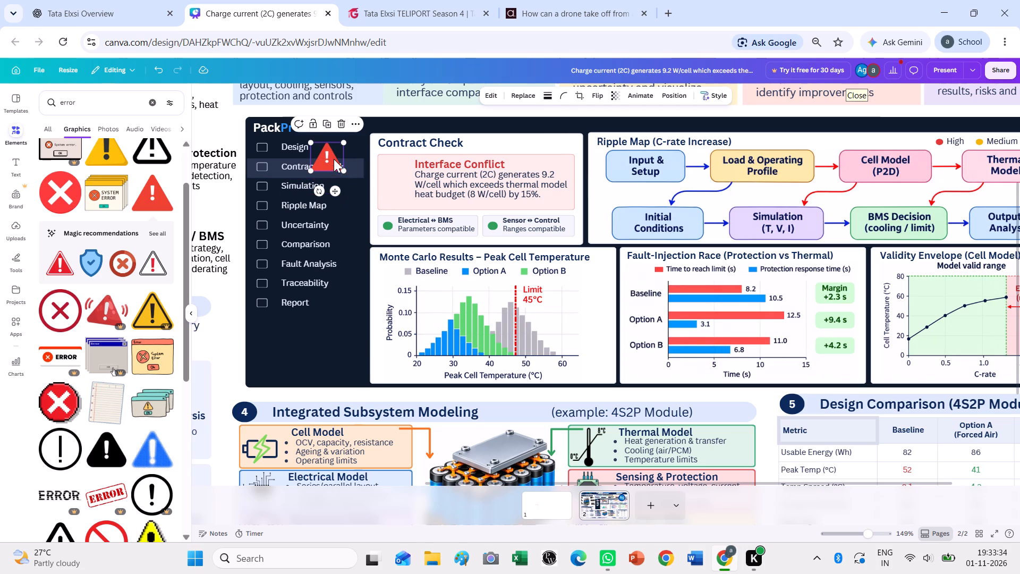
left_click_drag(334, 159, 403, 177)
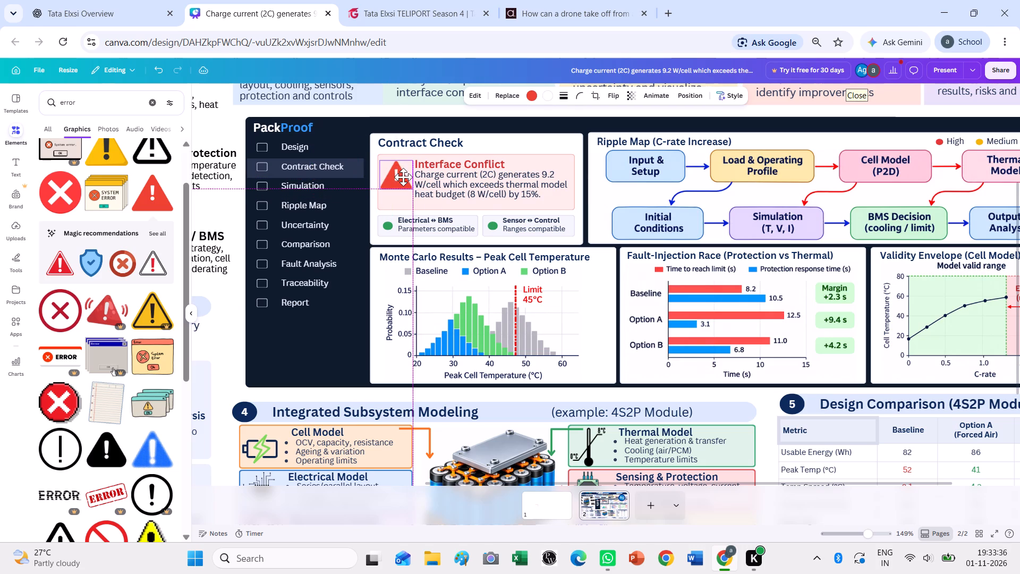
left_click_drag(403, 177, 403, 178)
left_click_drag(414, 190, 410, 185)
left_click(395, 172)
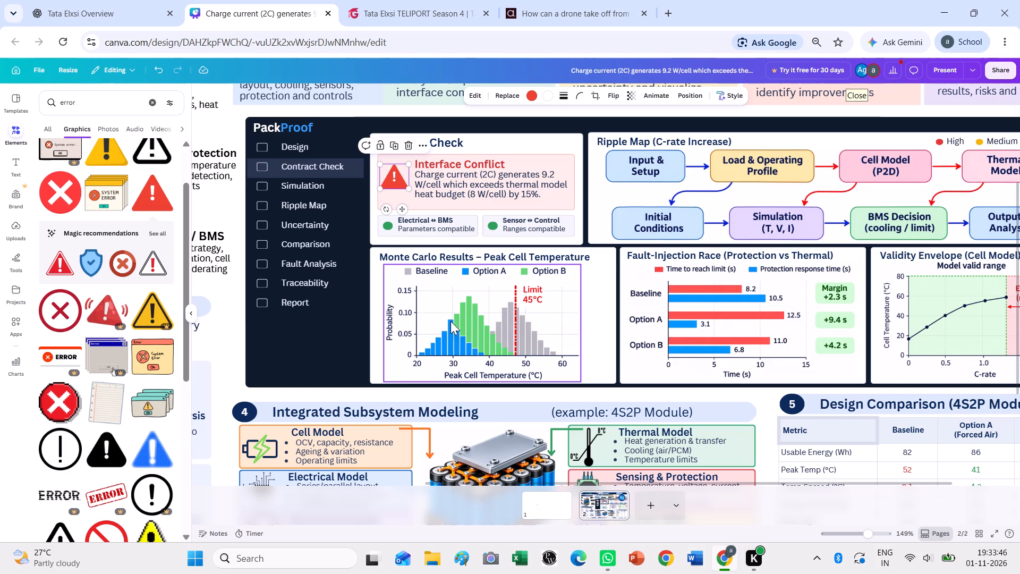
left_click(346, 350)
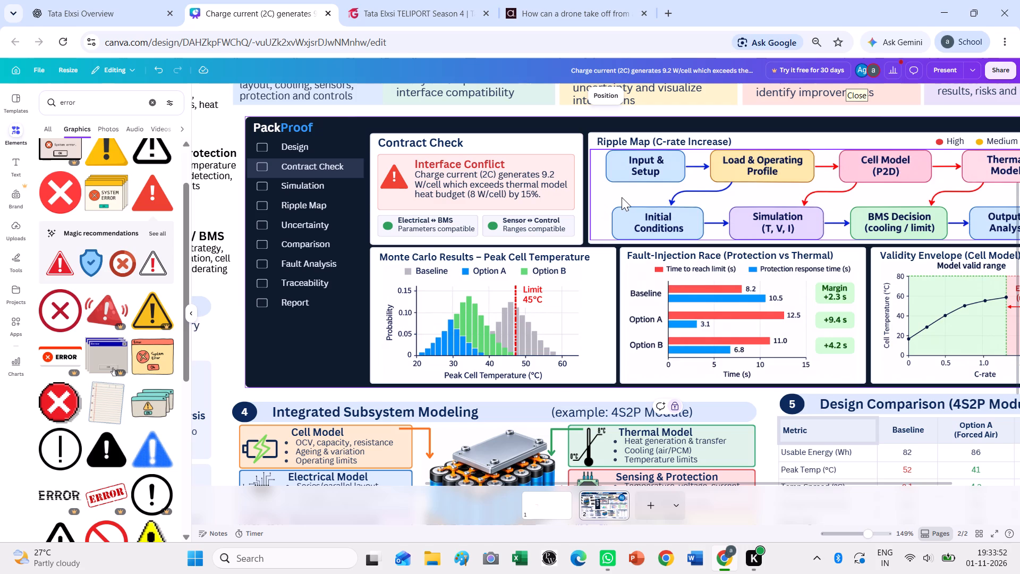
Review the poster's sections, from the PackProof dashboard to the Go-to-Market Path, checking the overall layout.
scroll(654, 271, "down", 6)
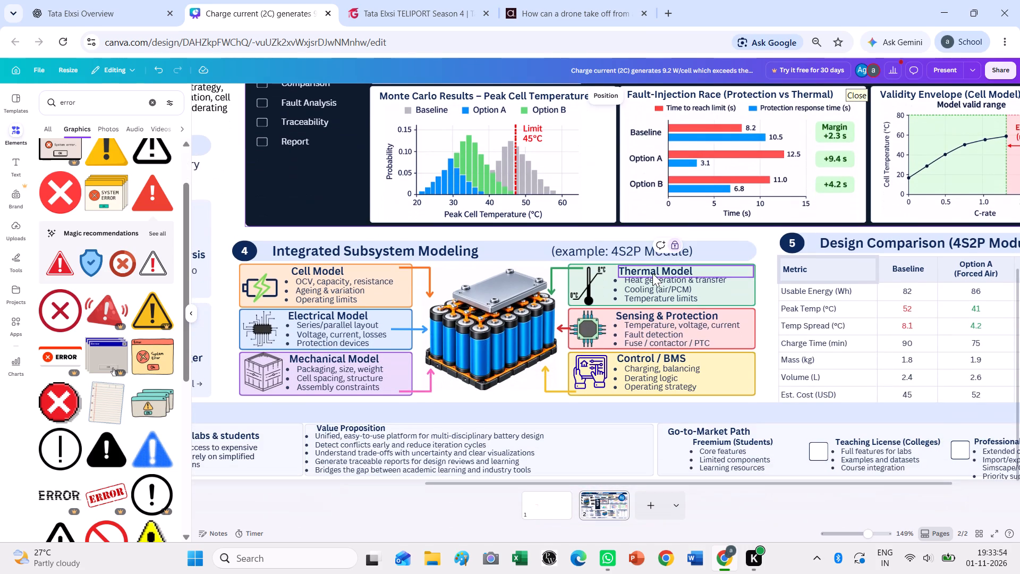
scroll(652, 273, "down", 5)
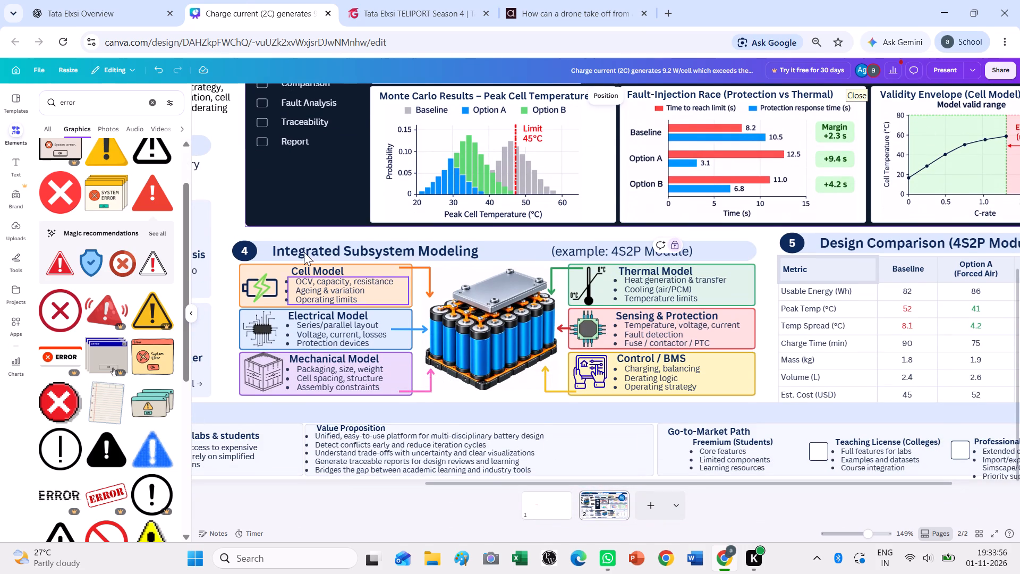
scroll(466, 375, "up", 1, "ctrl")
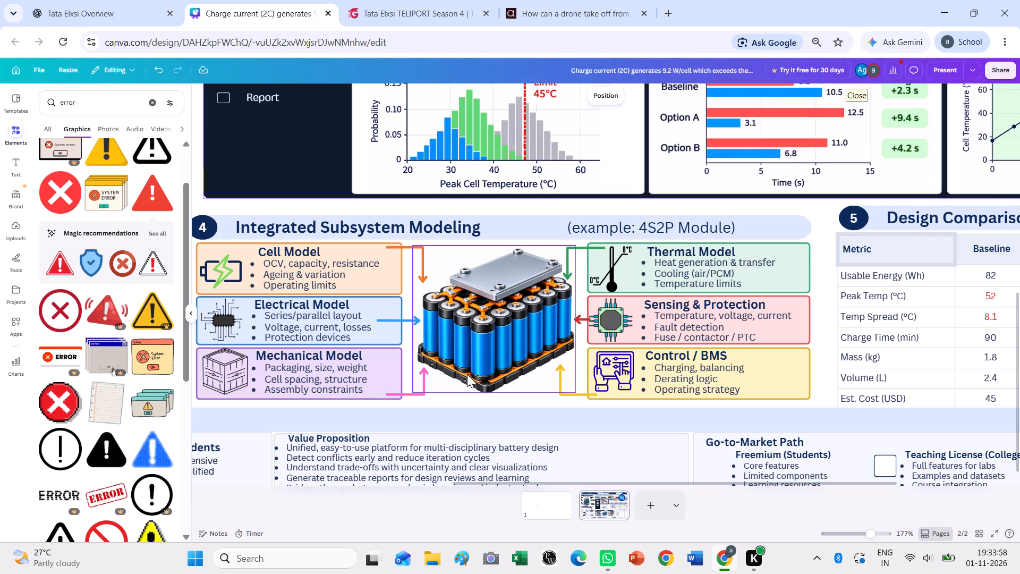
scroll(467, 374, "up", 3, "ctrl")
scroll(467, 375, "down", 7, "ctrl")
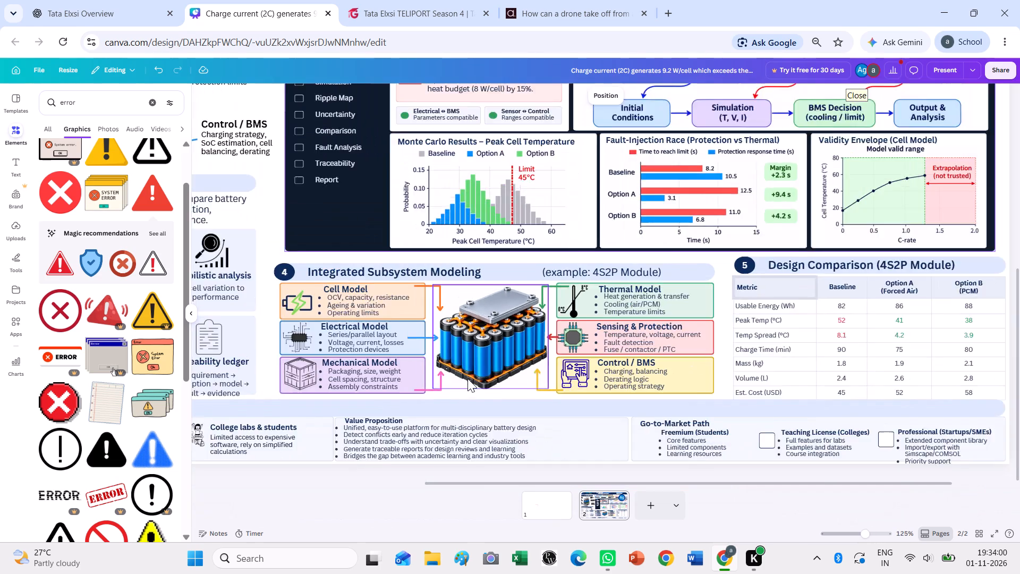
scroll(670, 303, "up", 3)
scroll(670, 303, "down", 2)
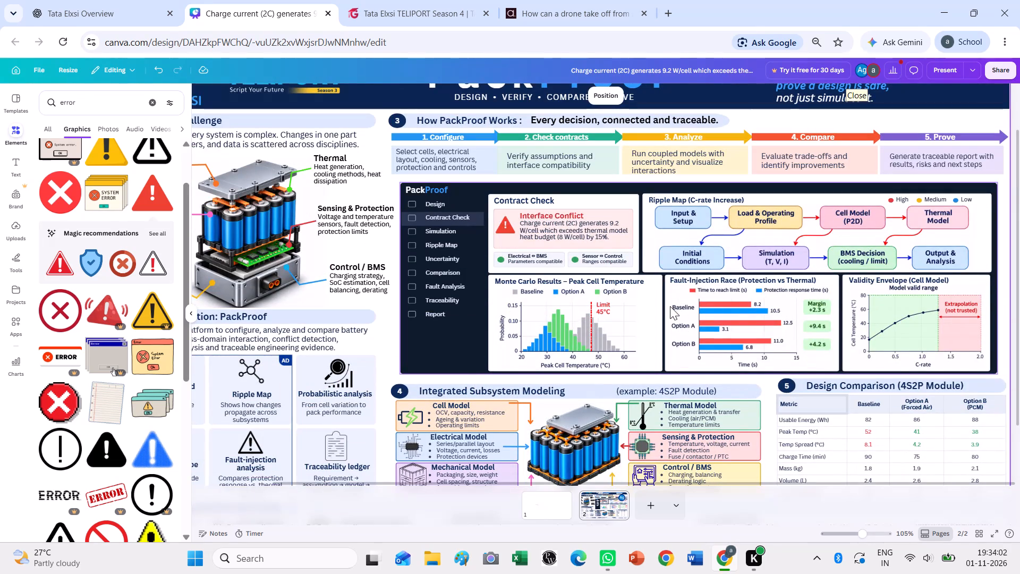
scroll(670, 307, "down", 2)
scroll(766, 293, "up", 3)
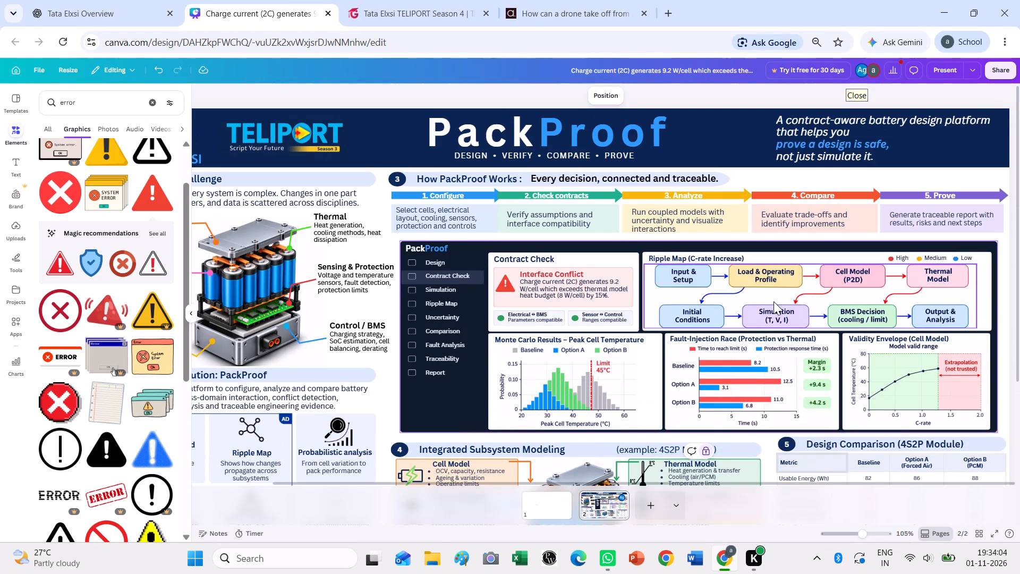
scroll(783, 366, "down", 3)
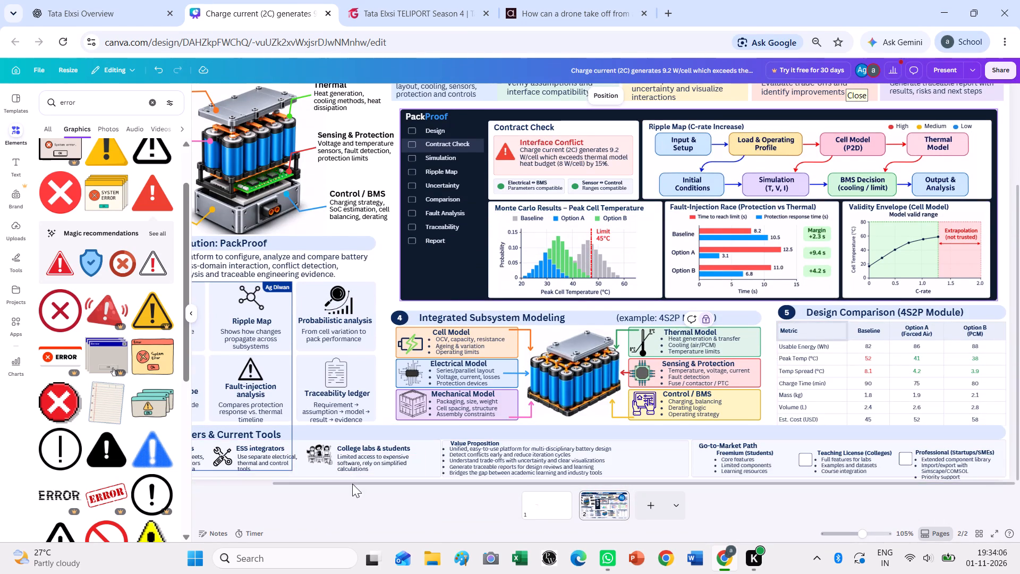
left_click_drag(352, 484, 284, 495)
scroll(478, 319, "down", 2, "ctrl")
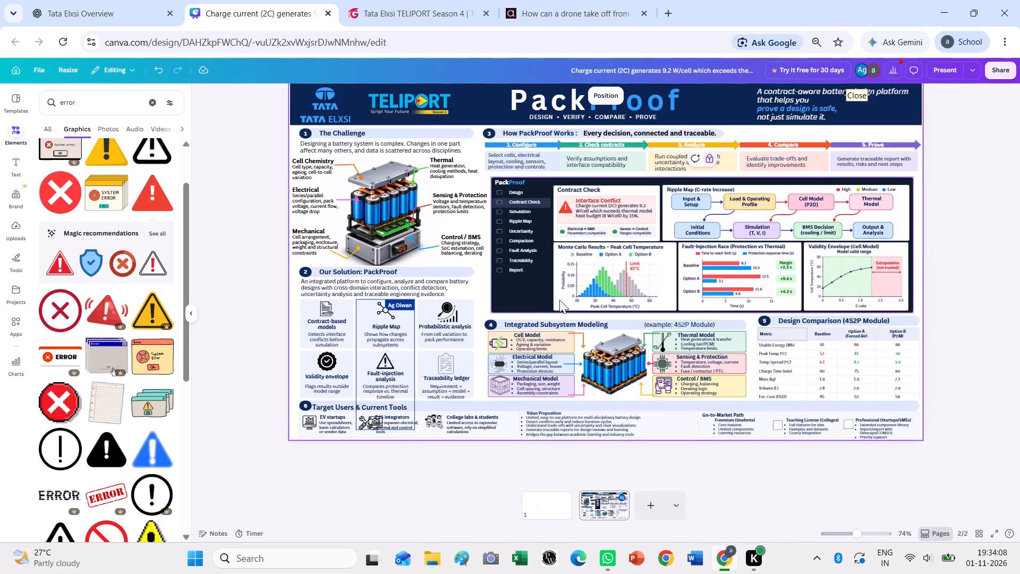
left_click(1007, 172)
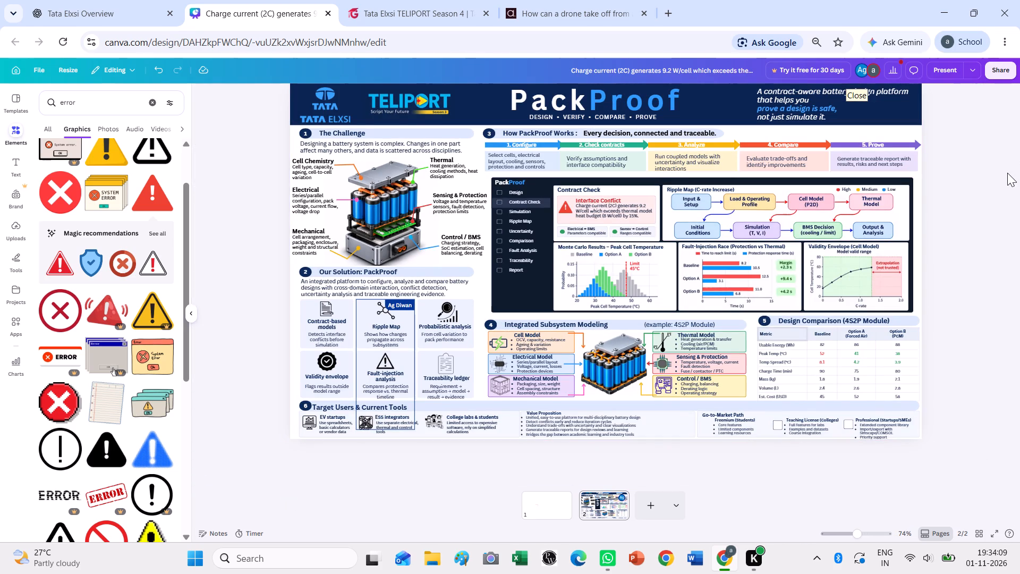
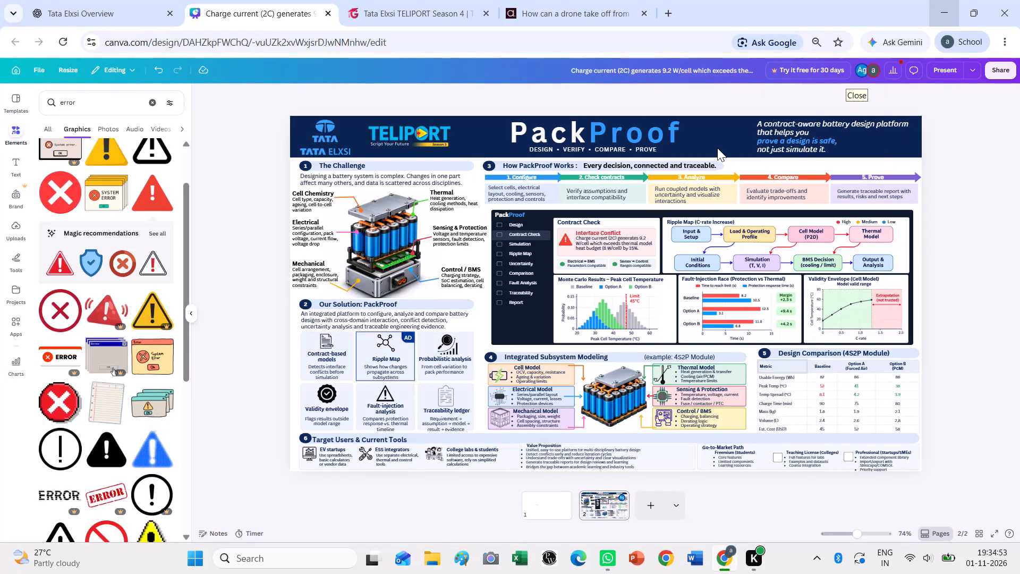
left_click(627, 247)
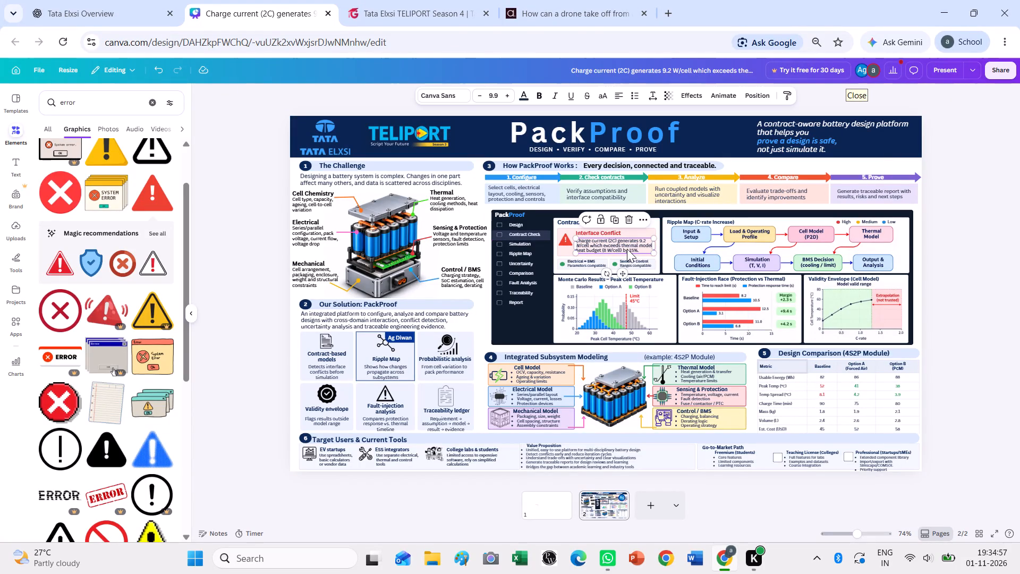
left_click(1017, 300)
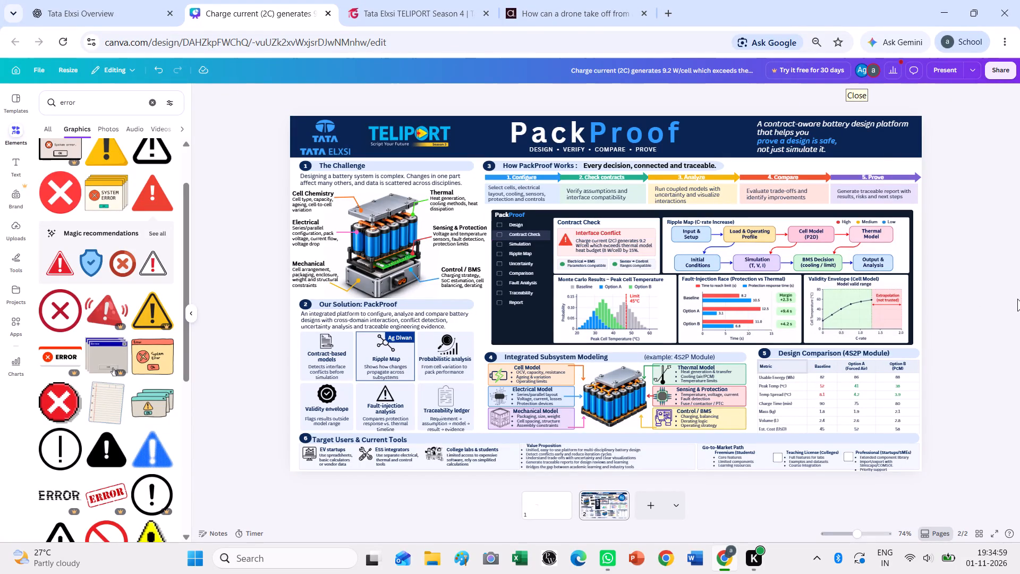
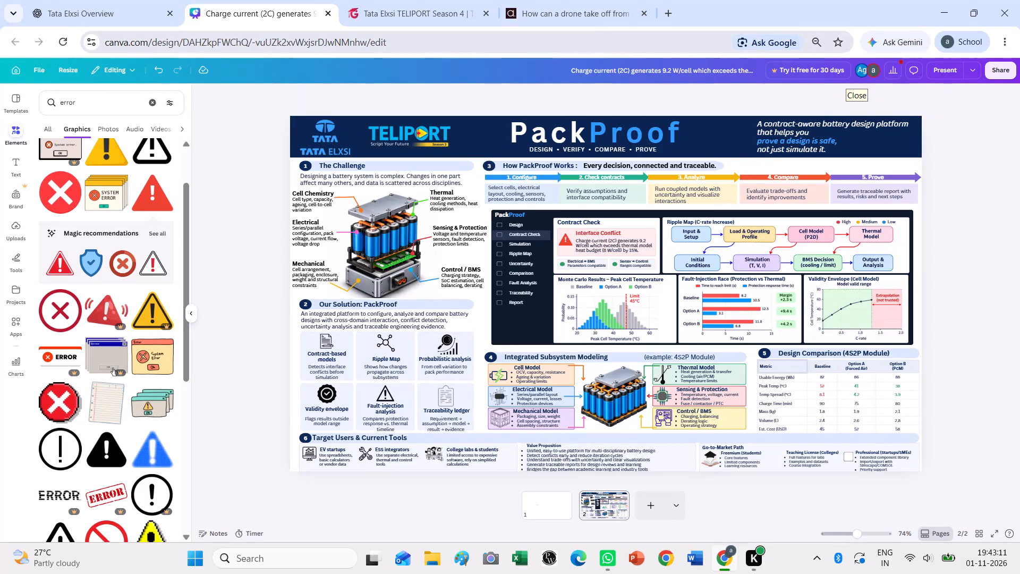
Look through the TELIPORT drone-on-moving-train deck on the arcvane site as a layout reference, then return to the PackProof poster.
left_click(363, 0)
left_click(531, 0)
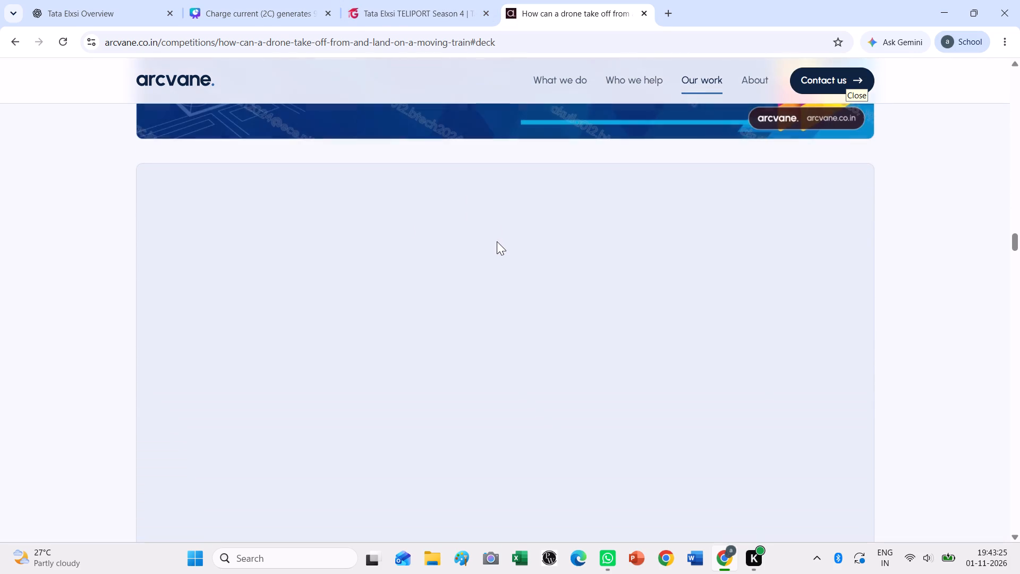
scroll(576, 390, "down", 2)
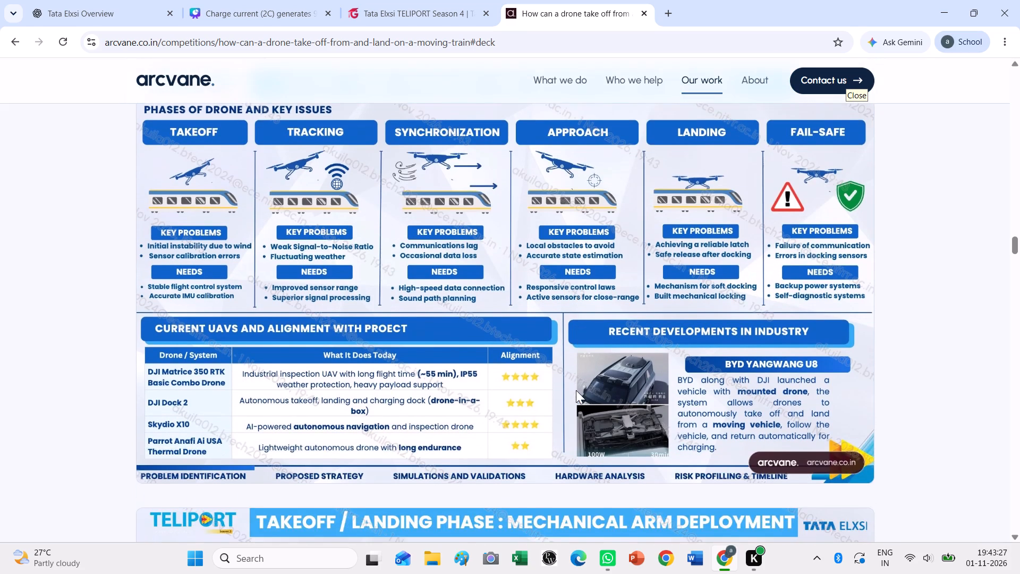
scroll(576, 390, "down", 3)
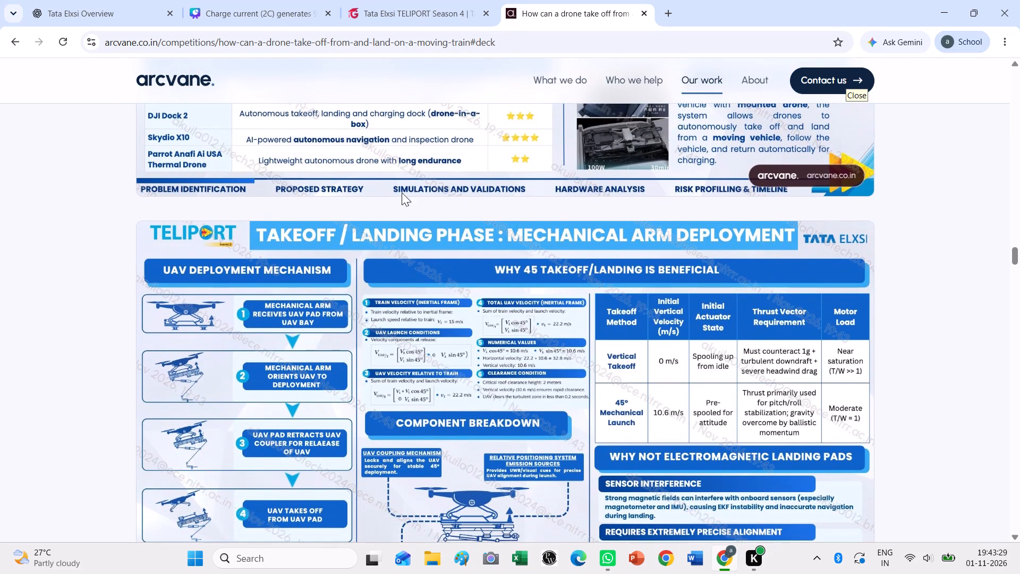
left_click(142, 0)
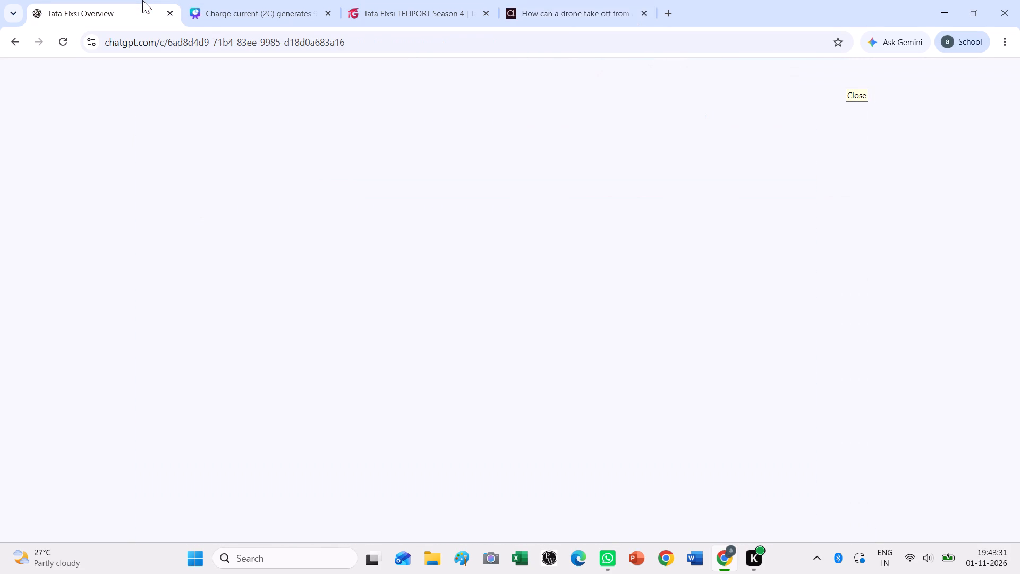
left_click(273, 0)
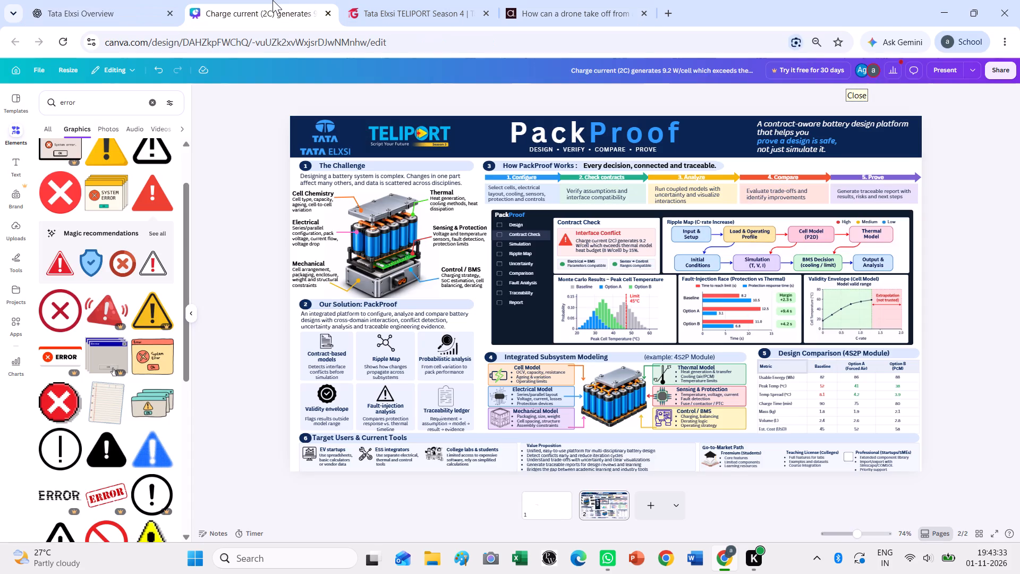
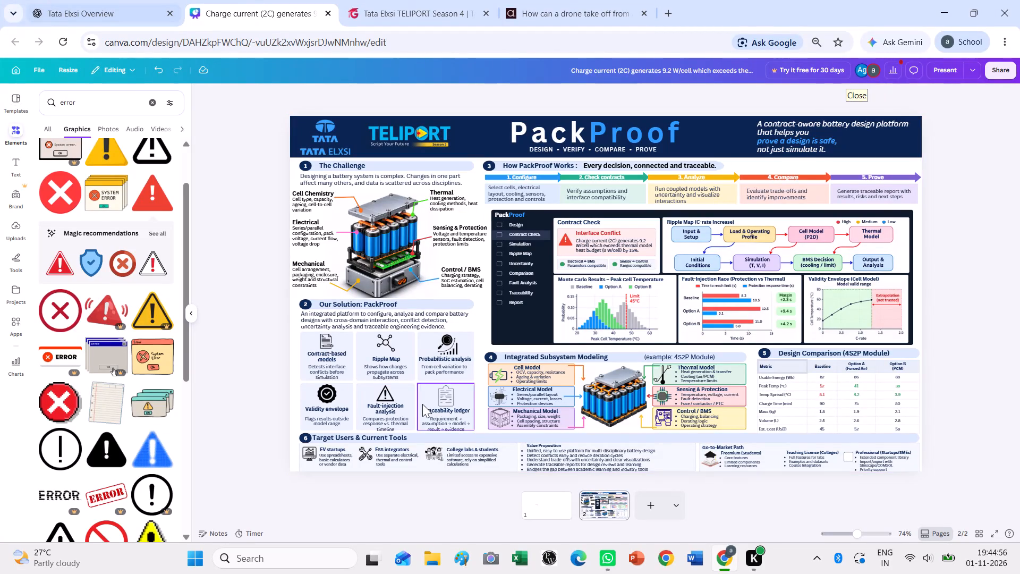
Recolour the Traceability ledger clipboard icon in the Our Solution section to dark navy.
left_click(443, 399)
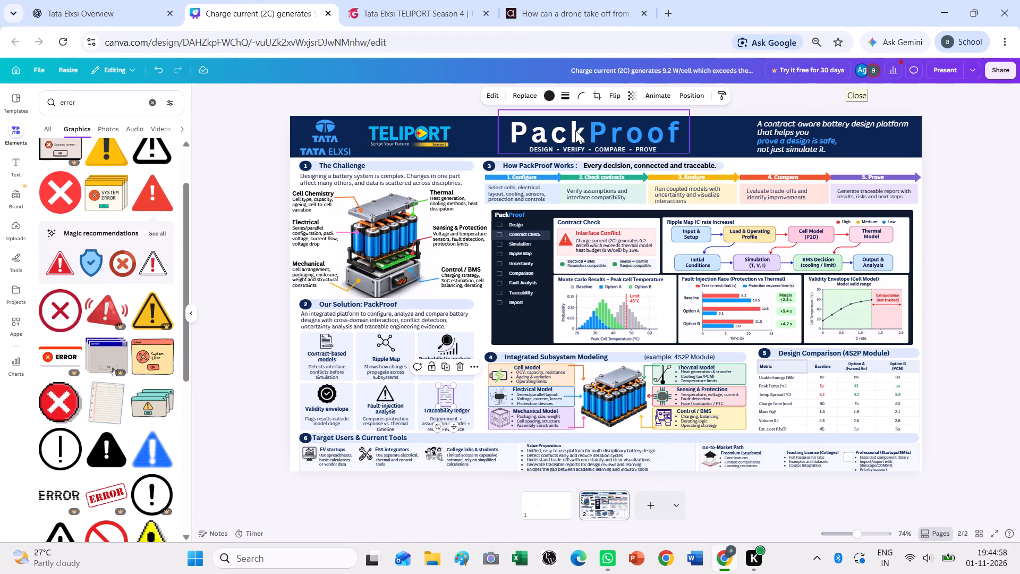
left_click(549, 98)
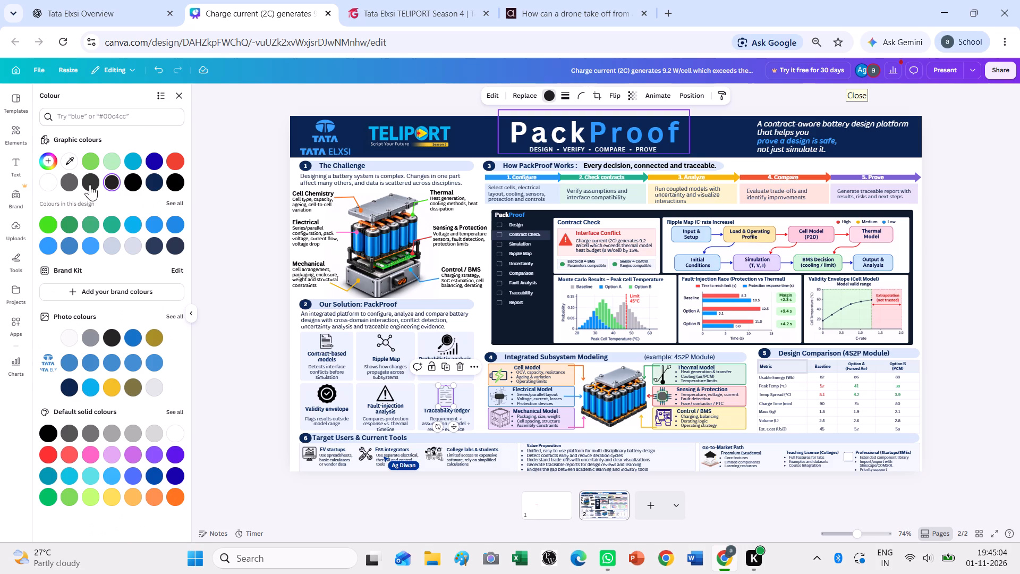
left_click(177, 183)
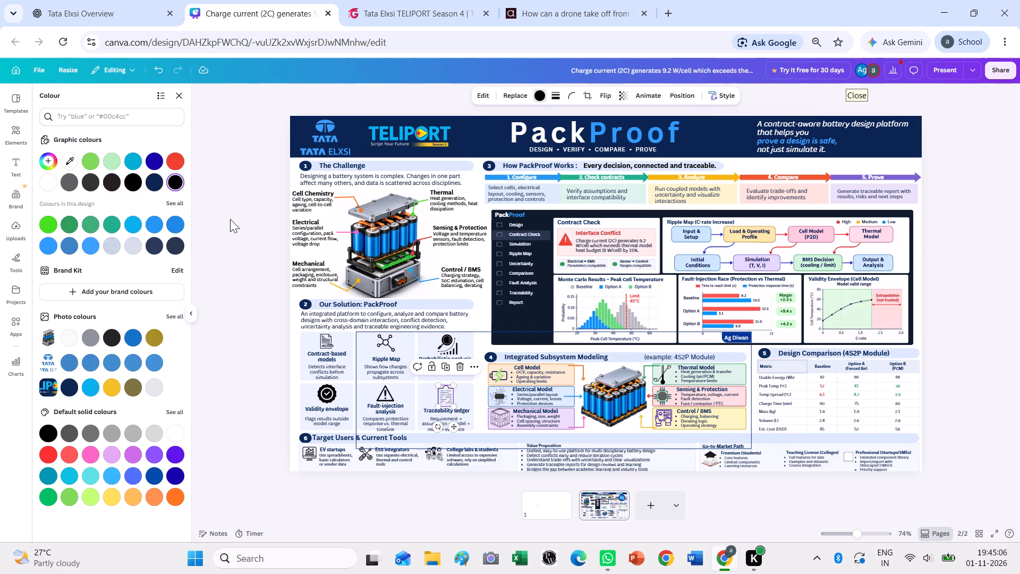
left_click(230, 219)
left_click(241, 214)
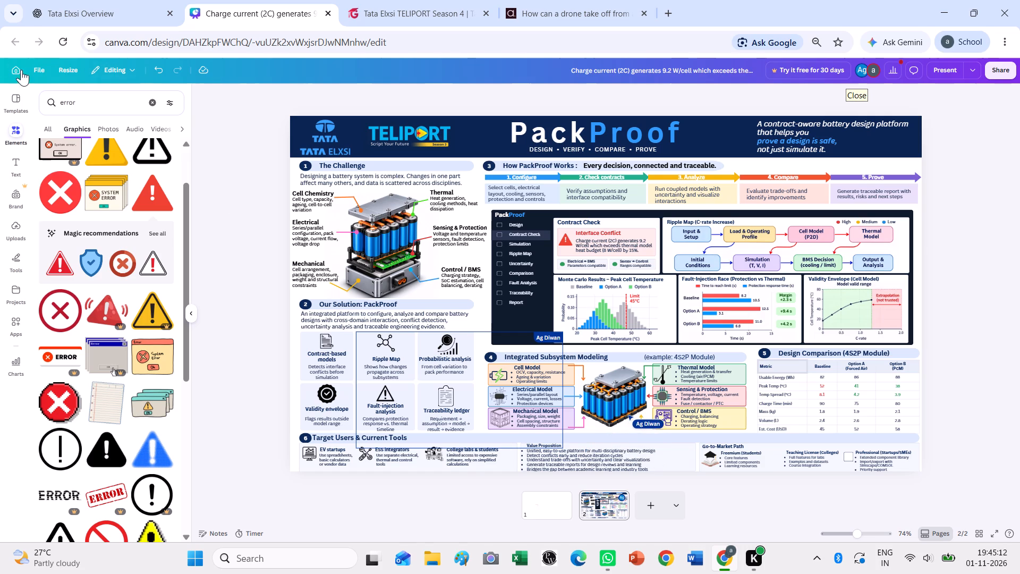
Collapse the element search results to view the poster on a wider canvas.
left_click(195, 319)
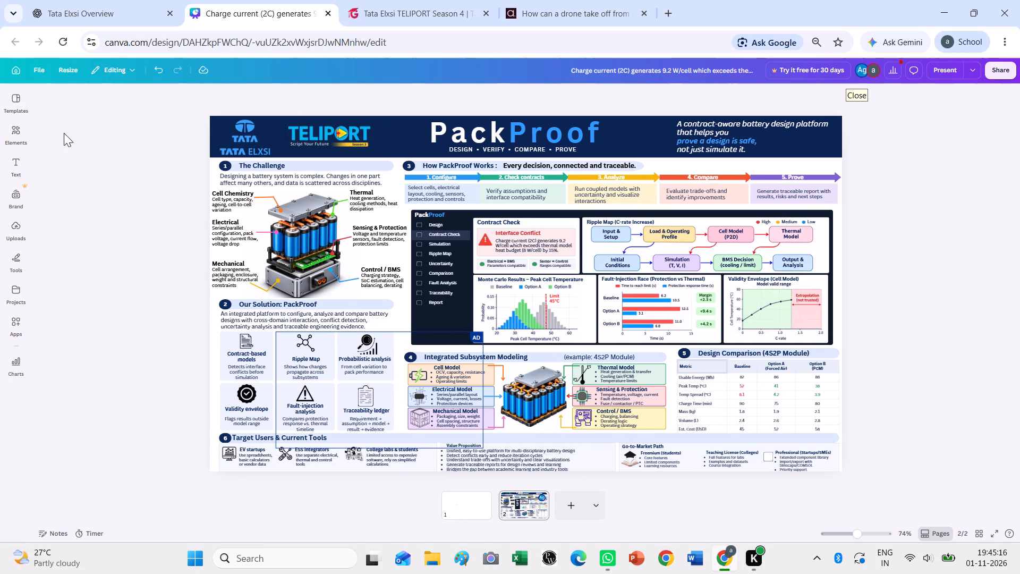
left_click(109, 233)
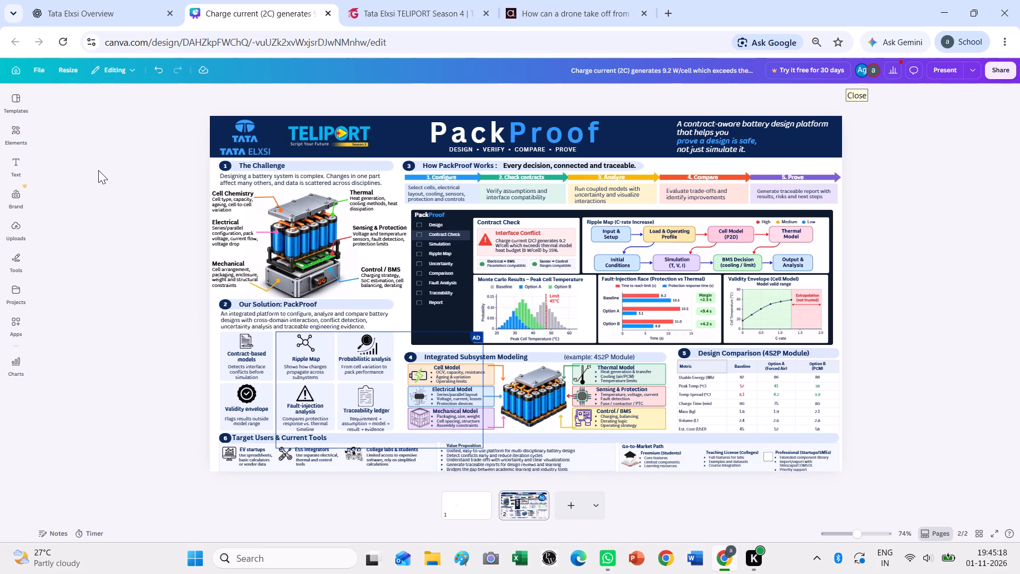